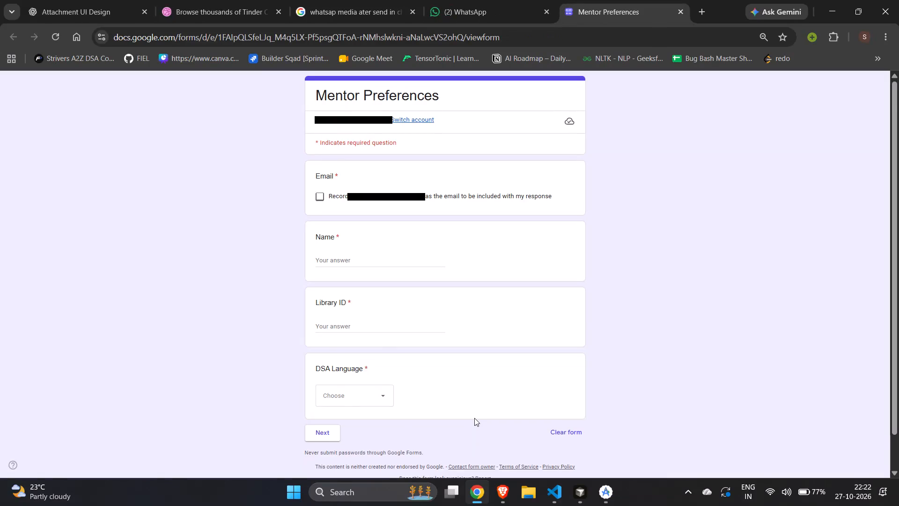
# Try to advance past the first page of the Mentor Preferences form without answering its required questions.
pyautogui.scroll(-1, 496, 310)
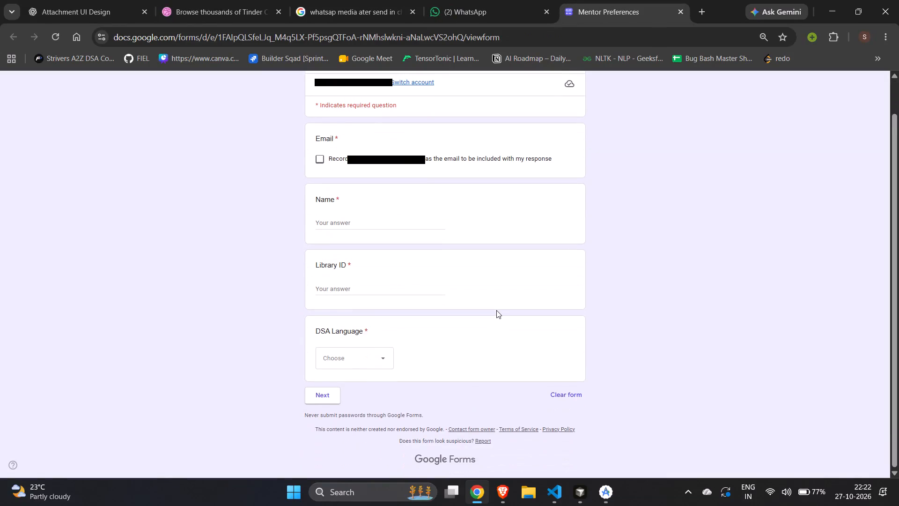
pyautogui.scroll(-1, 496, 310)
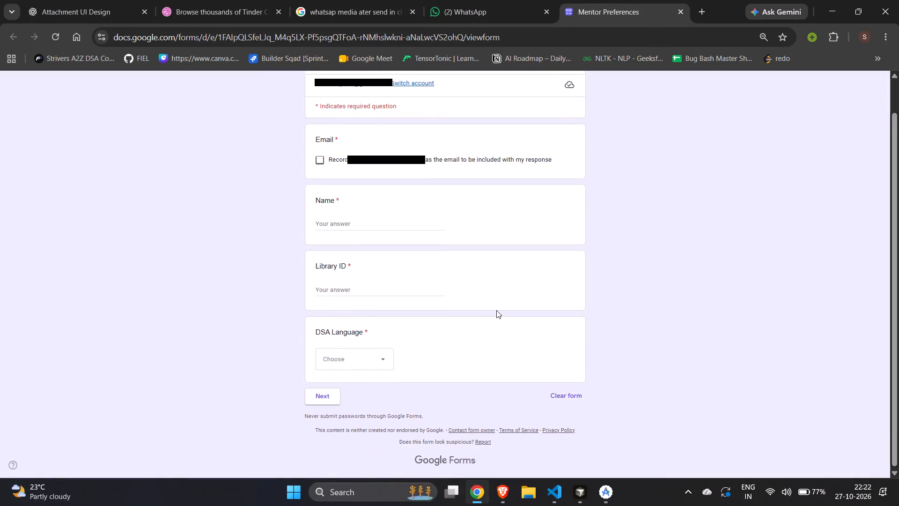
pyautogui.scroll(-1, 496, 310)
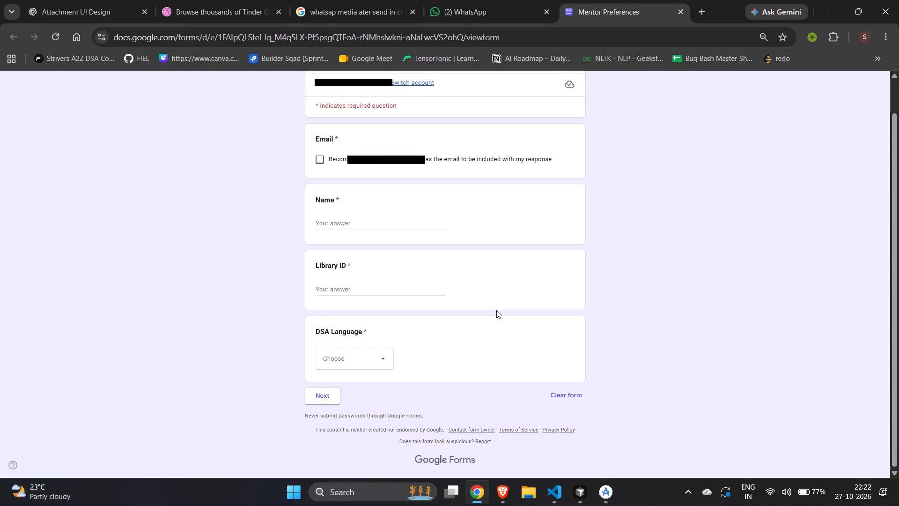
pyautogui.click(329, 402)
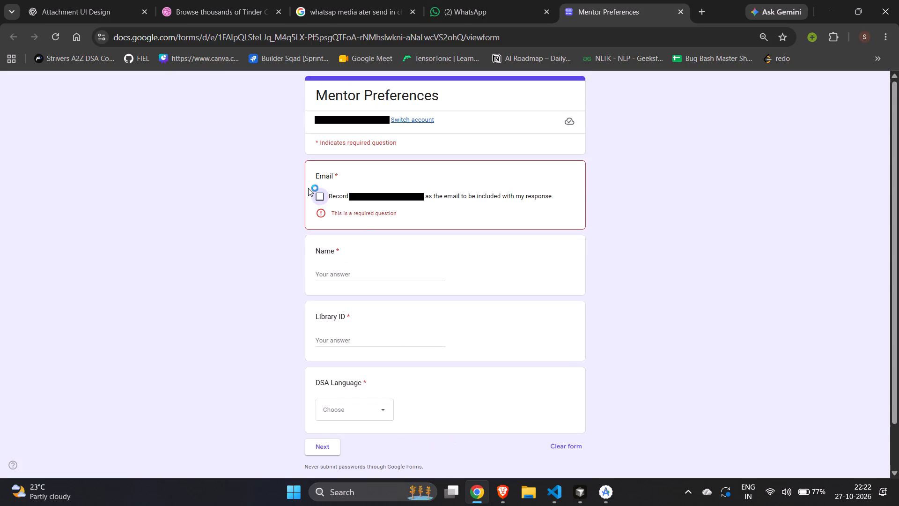
# Agree to record the account email with the response, and fill in the name as shub and the library ID with placeholder text gffgv.
pyautogui.click(322, 196)
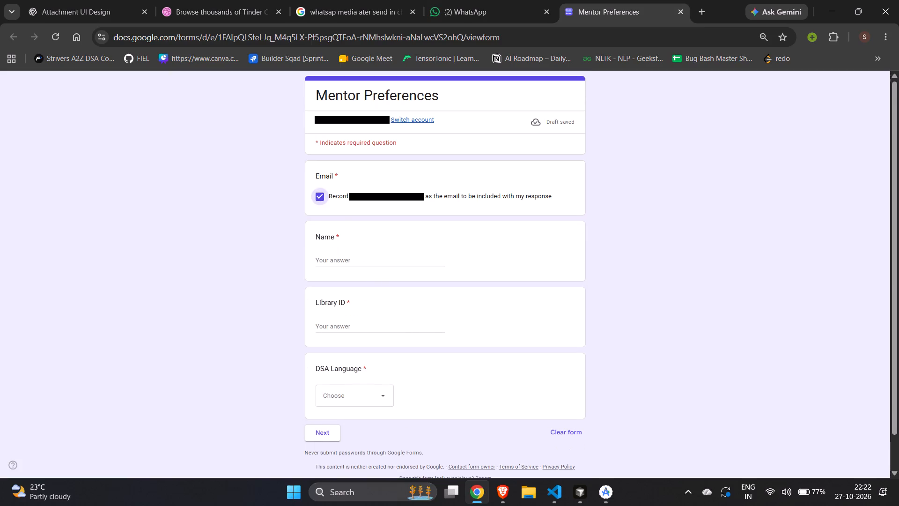
pyautogui.click(358, 263)
pyautogui.write('shub')
pyautogui.click(371, 330)
pyautogui.write('gffgv')
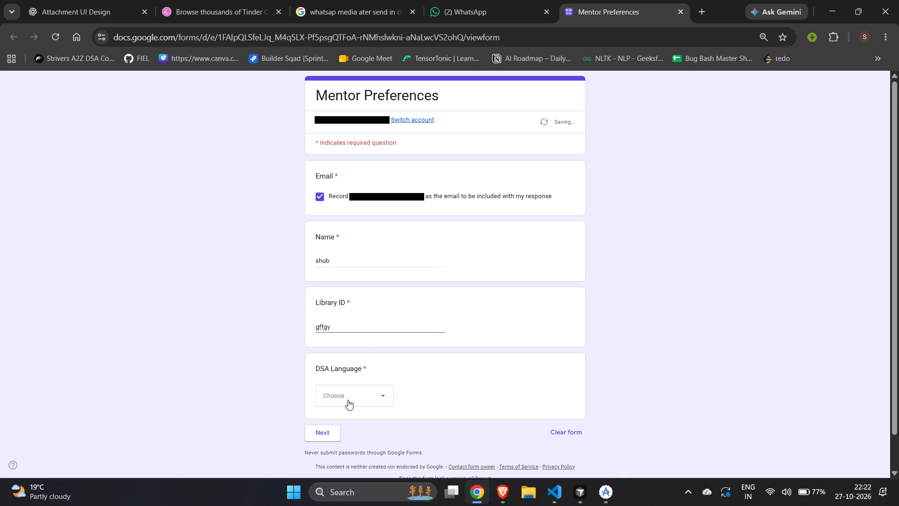
# Choose C++ as the DSA language and continue to the form's mentor preferences page.
pyautogui.click(348, 400)
pyautogui.click(336, 433)
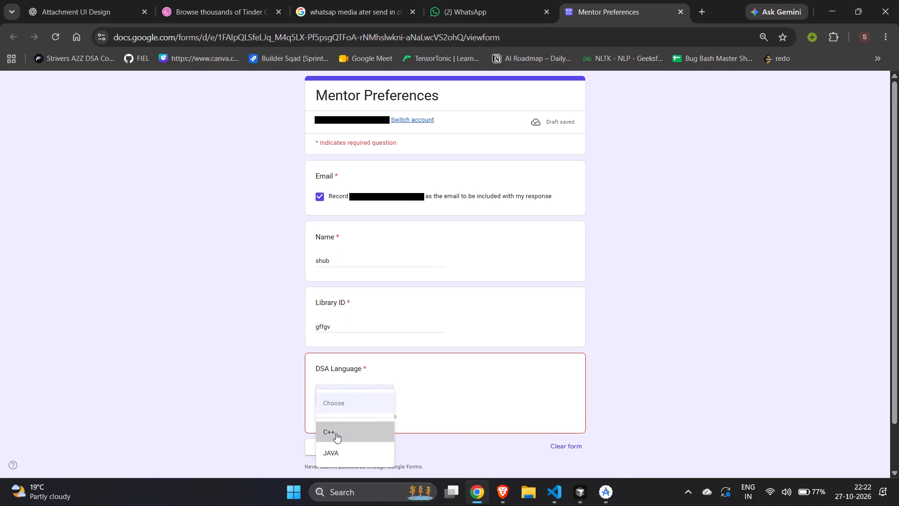
pyautogui.click(324, 436)
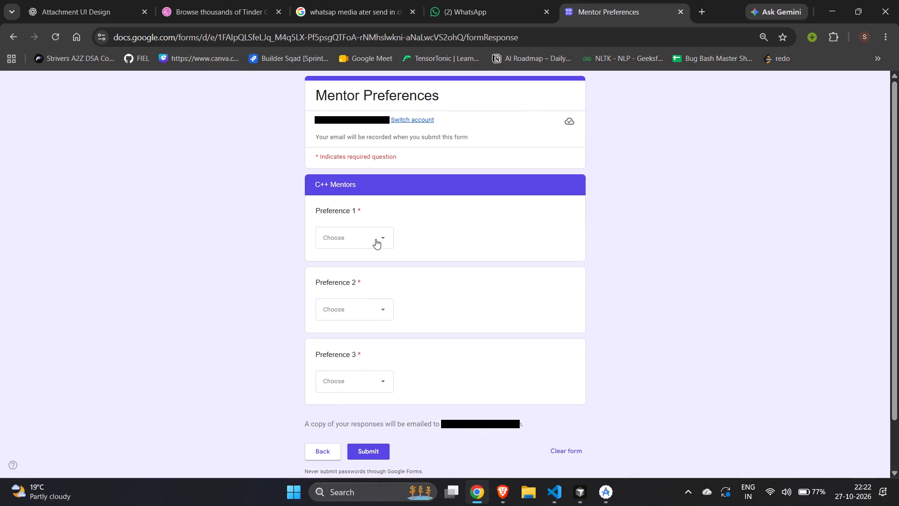
# Examine the C++ mentor options offered for Preference 1, Preference 2 and Preference 3 without choosing a mentor.
pyautogui.click(376, 239)
pyautogui.scroll(-1, 359, 307)
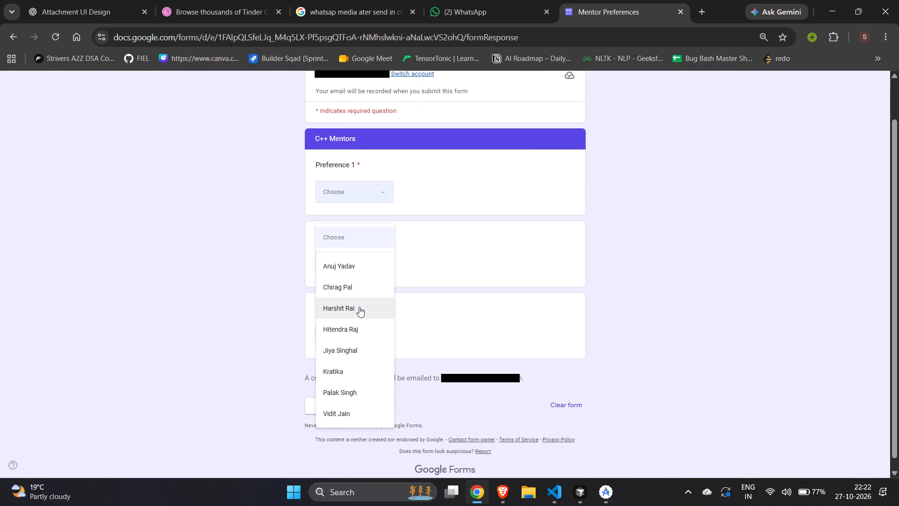
pyautogui.scroll(-2, 359, 307)
pyautogui.scroll(2, 359, 307)
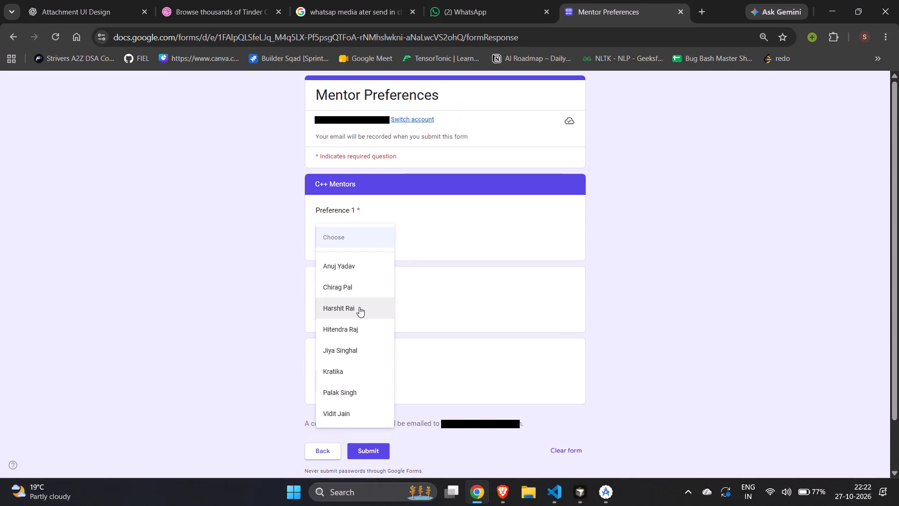
pyautogui.scroll(1, 359, 307)
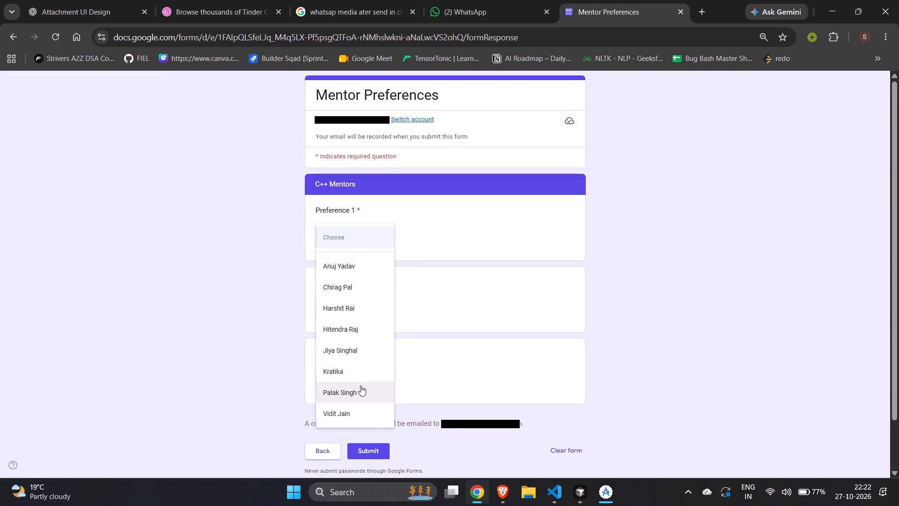
pyautogui.click(604, 295)
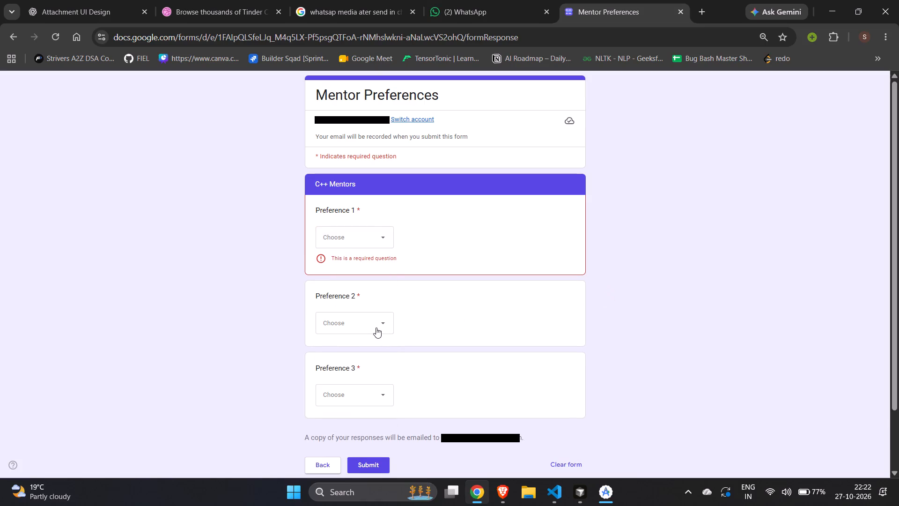
pyautogui.click(376, 327)
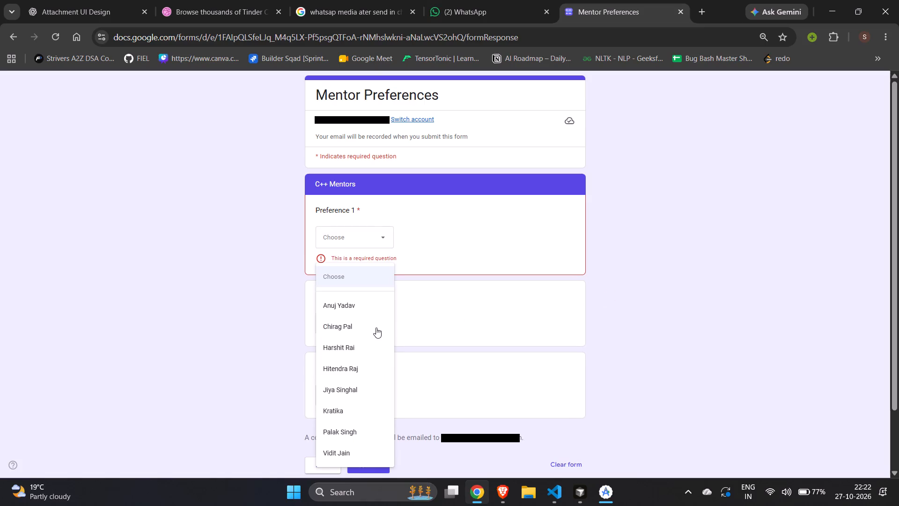
pyautogui.click(587, 369)
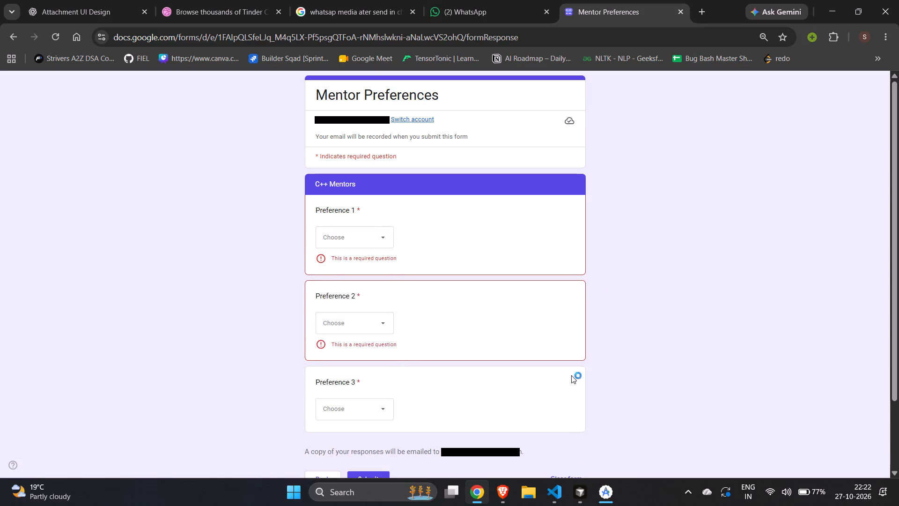
pyautogui.click(370, 413)
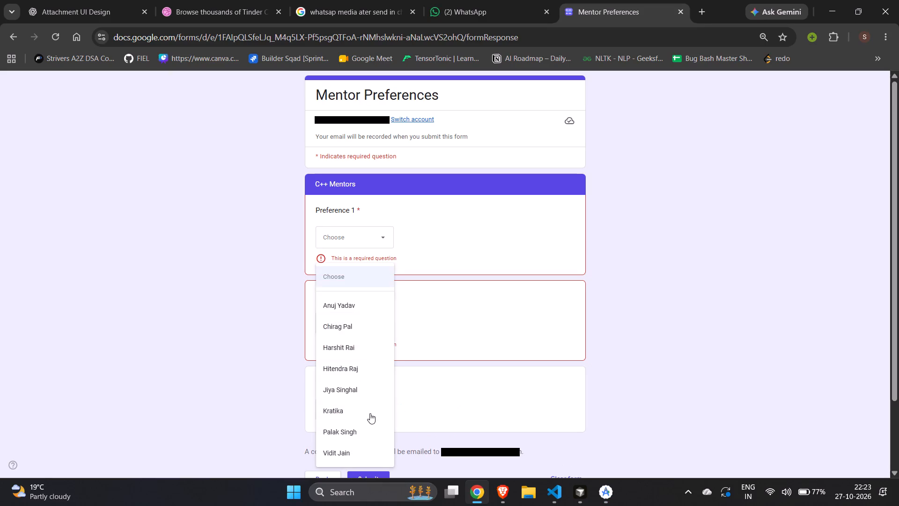
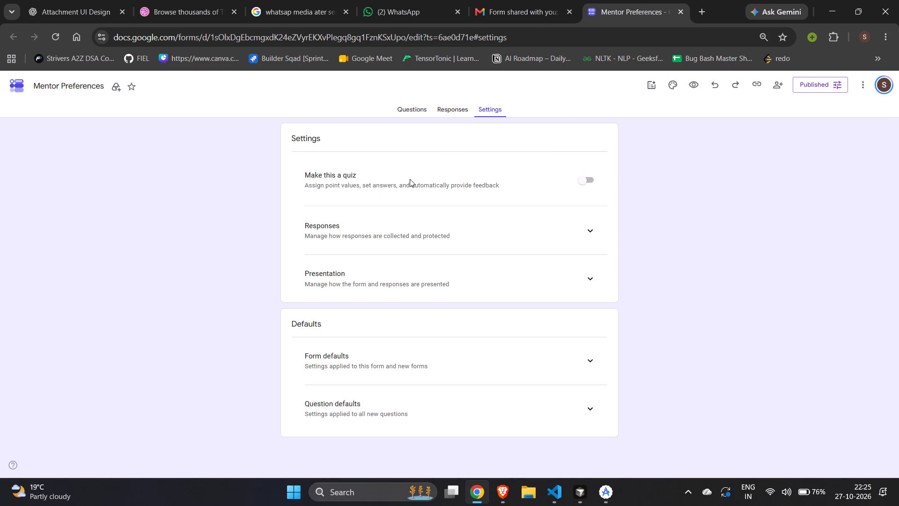
# Expand the Responses settings and examine the email collection, response copy, response editing and response limit options.
pyautogui.click(584, 229)
pyautogui.scroll(-1, 495, 218)
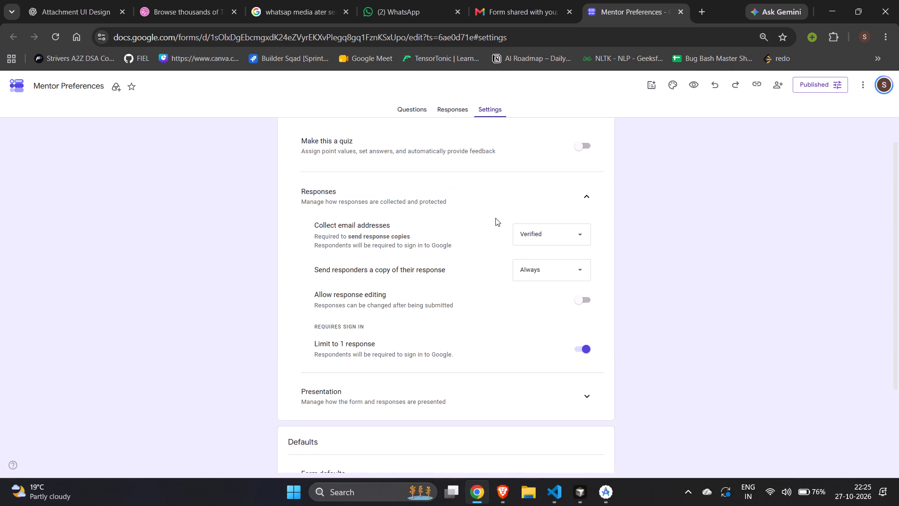
pyautogui.scroll(-2, 495, 218)
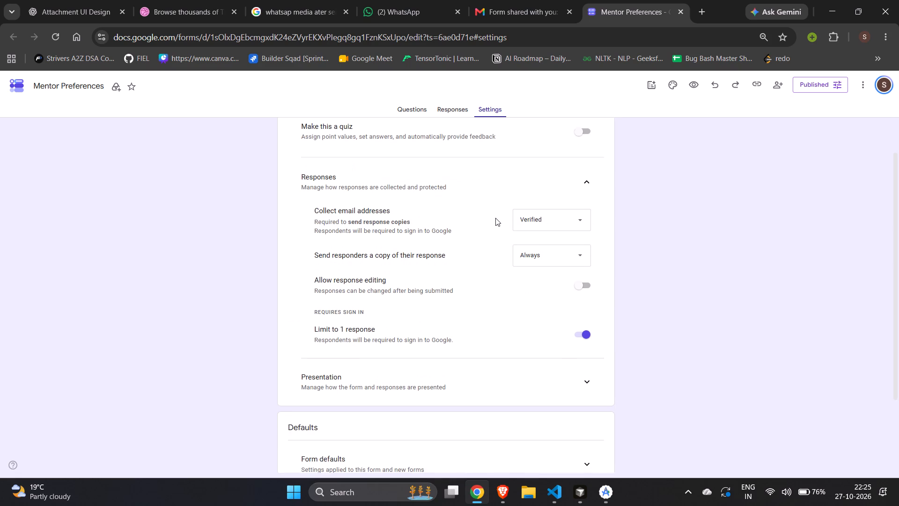
pyautogui.scroll(-4, 495, 218)
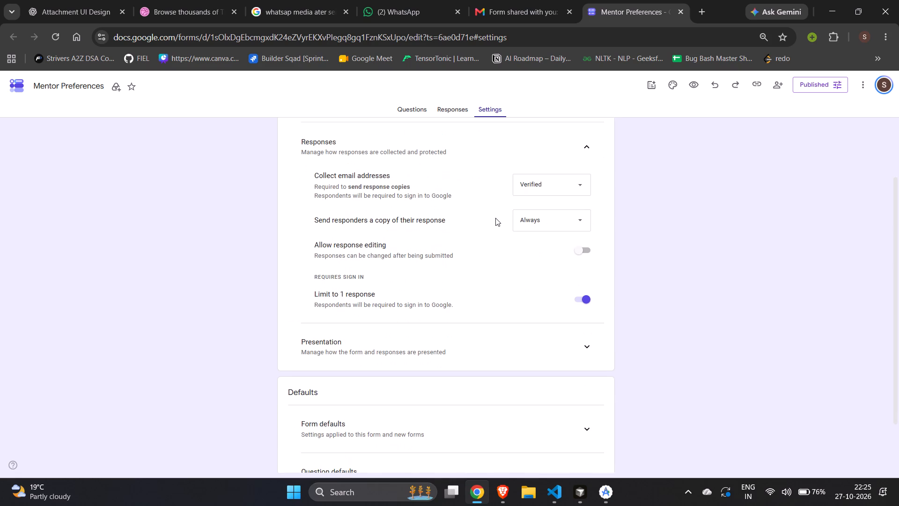
pyautogui.scroll(-2, 495, 218)
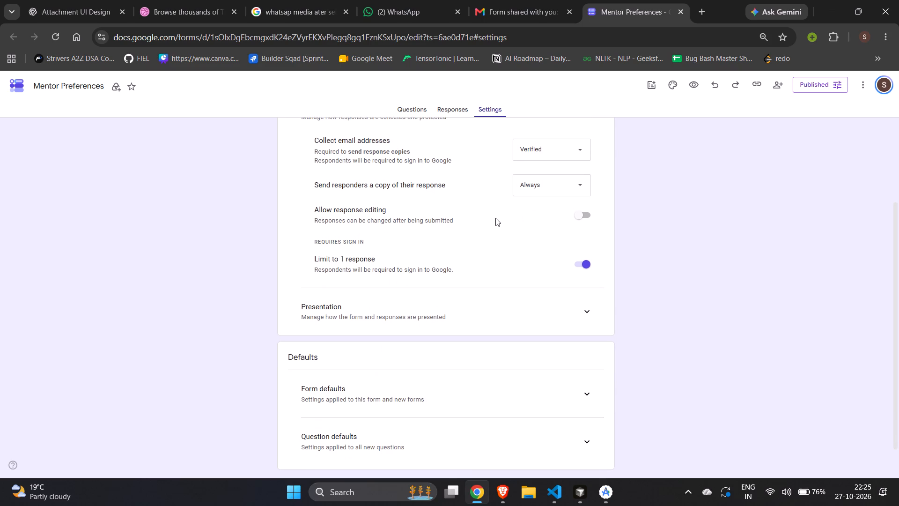
pyautogui.scroll(-2, 495, 218)
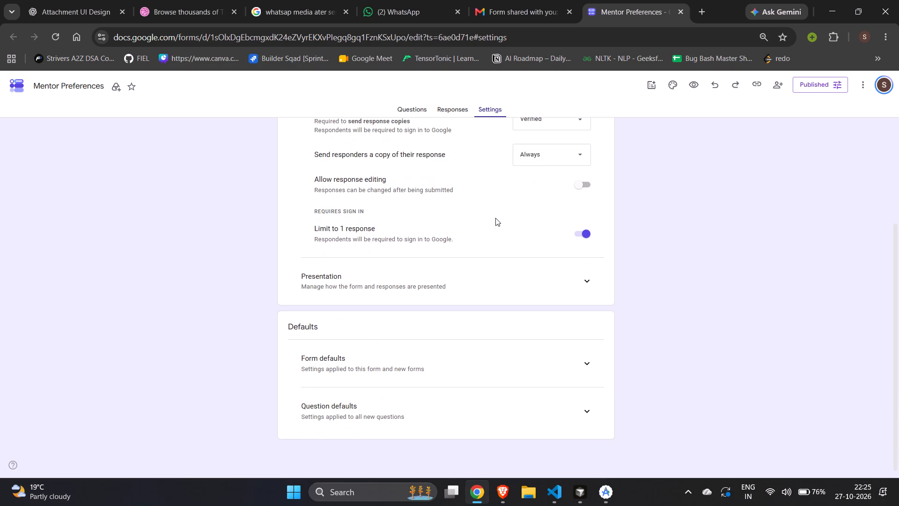
# Expand the Form defaults and Question defaults sections and examine their email collection and required-question options.
pyautogui.click(590, 365)
pyautogui.scroll(-2, 506, 323)
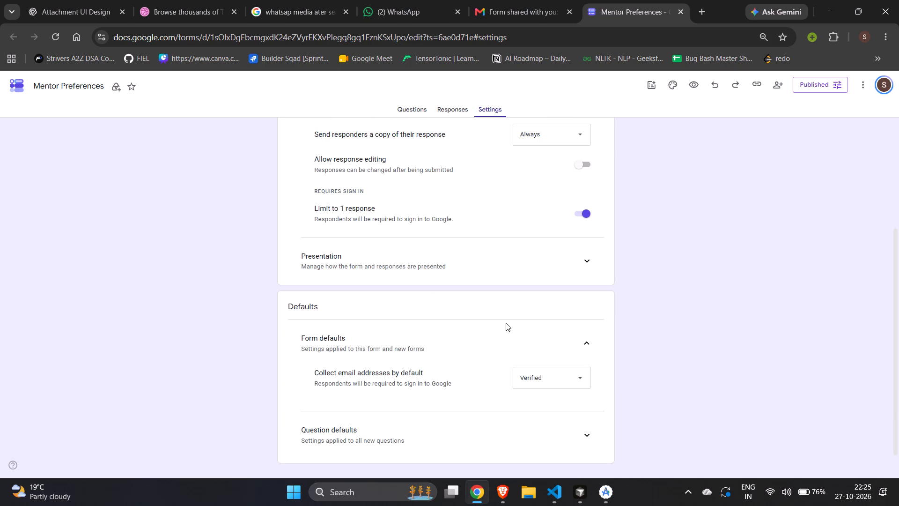
pyautogui.scroll(-1, 506, 323)
pyautogui.click(587, 415)
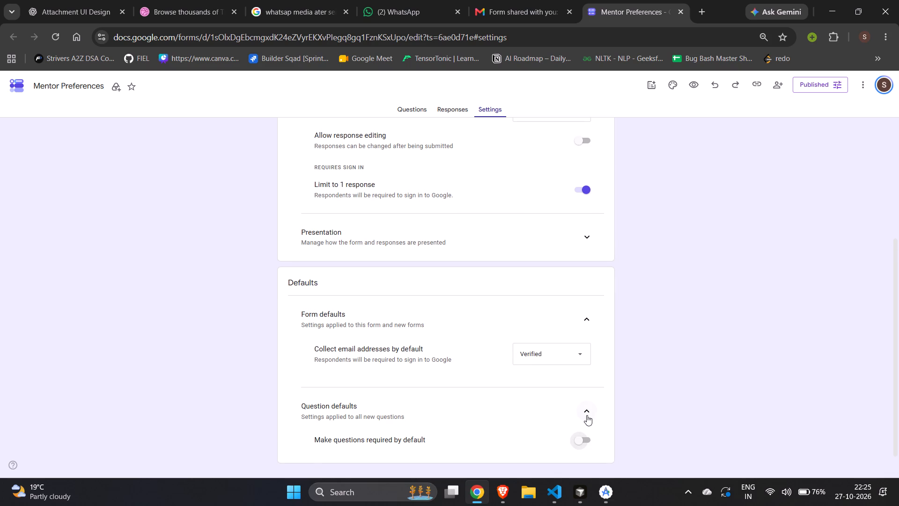
pyautogui.scroll(-1, 473, 382)
# Expand the Presentation settings and examine the form presentation, after-submission and restriction options.
pyautogui.scroll(1, 473, 382)
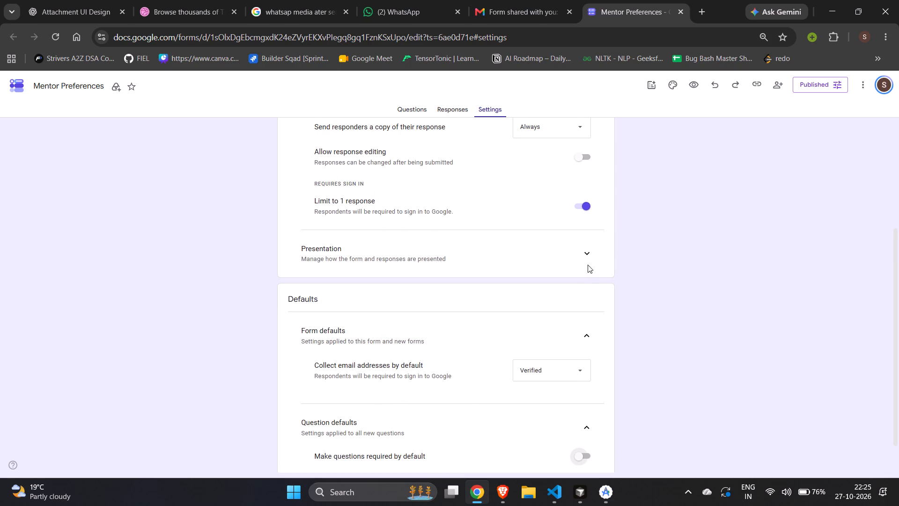
pyautogui.click(590, 259)
pyautogui.scroll(-1, 465, 274)
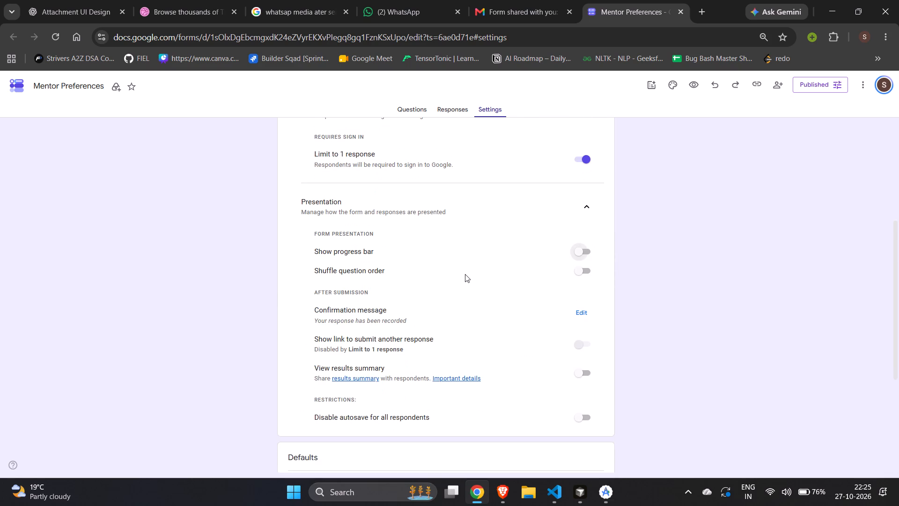
pyautogui.scroll(-2, 465, 274)
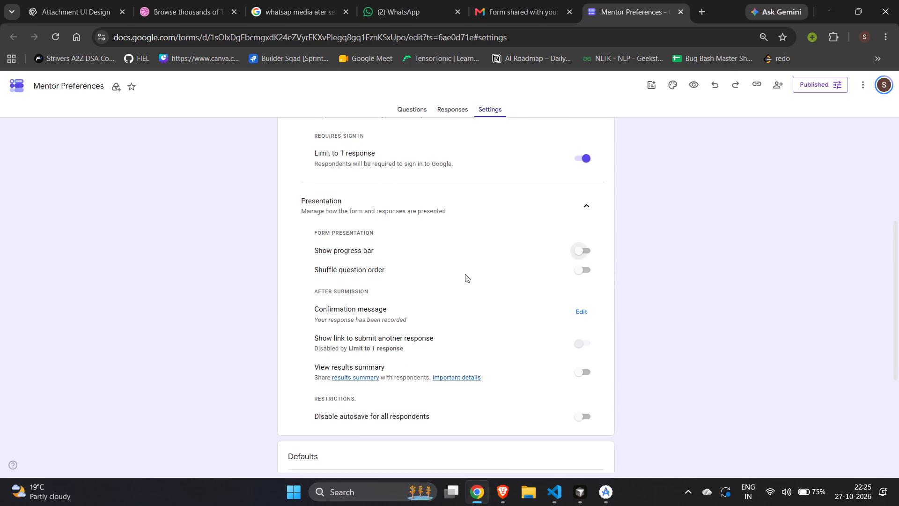
pyautogui.scroll(-1, 465, 274)
# View the form's results summary page, and return to the form settings.
pyautogui.click(373, 379)
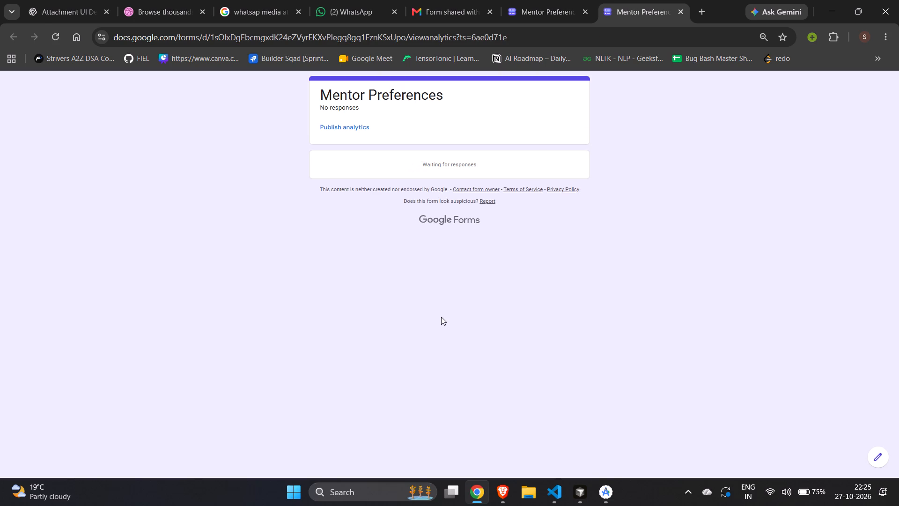
pyautogui.click(594, 0)
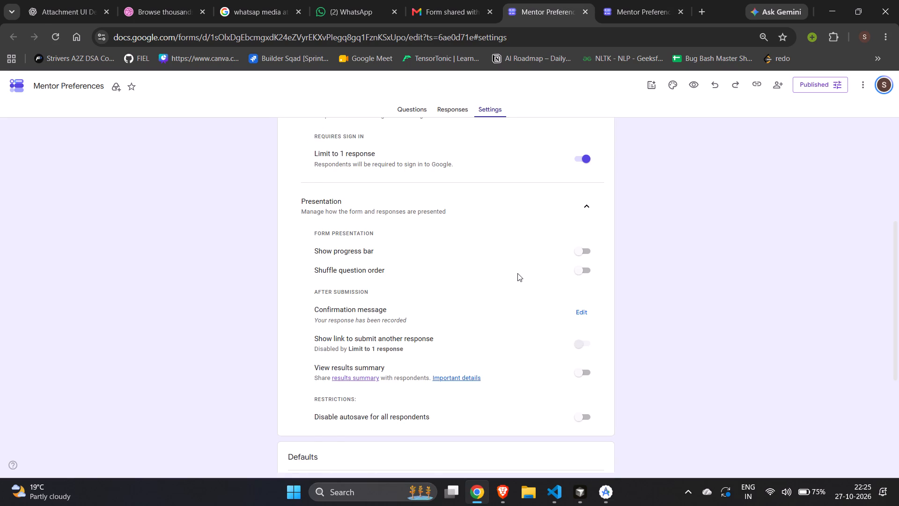
# Look over the expanded settings again and collapse the Presentation, Form defaults and Question defaults sections.
pyautogui.scroll(4, 517, 273)
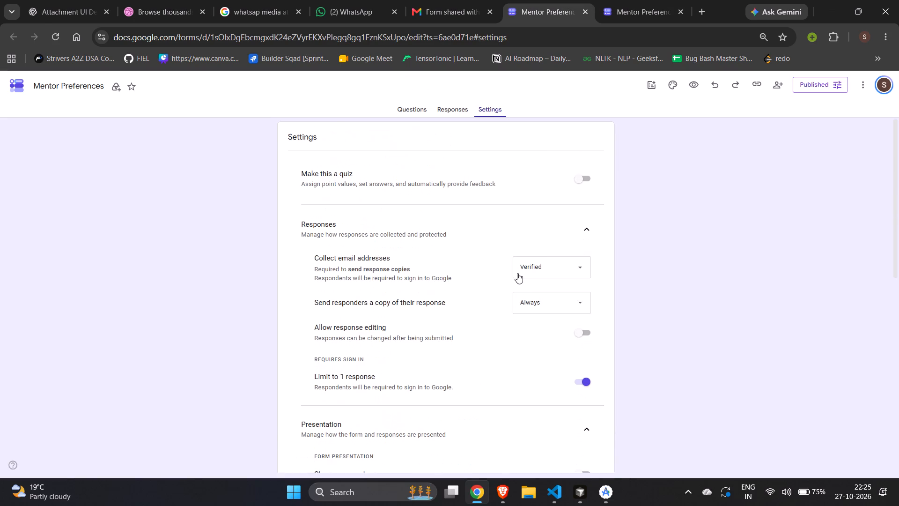
pyautogui.scroll(-3, 517, 273)
pyautogui.scroll(1, 517, 273)
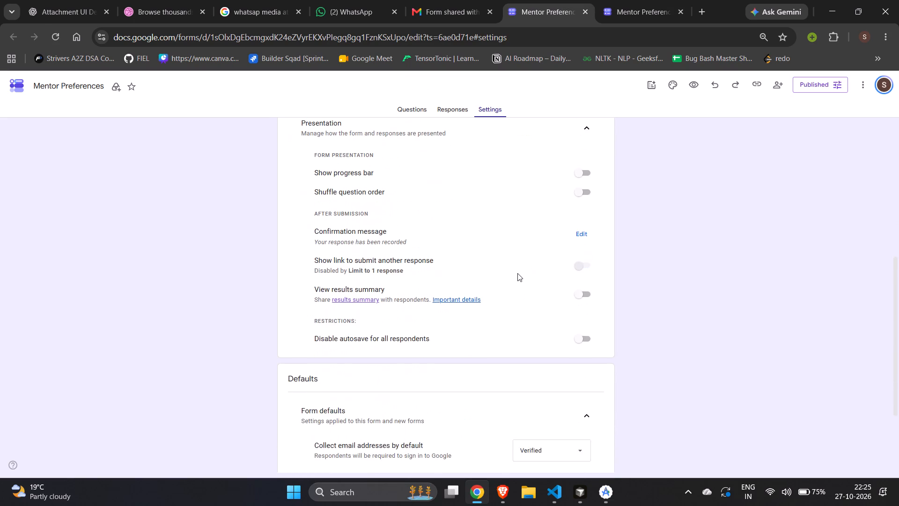
pyautogui.scroll(1, 517, 273)
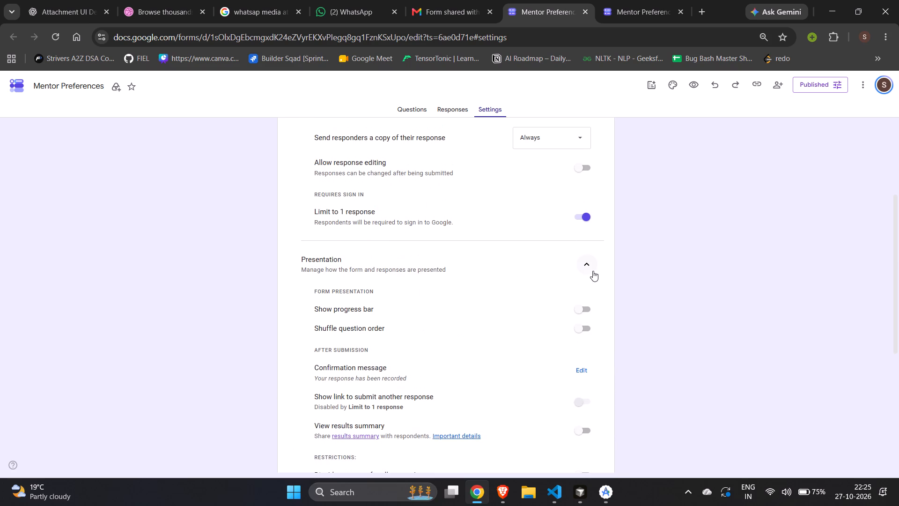
pyautogui.click(593, 271)
pyautogui.hscroll(1, 510, 288)
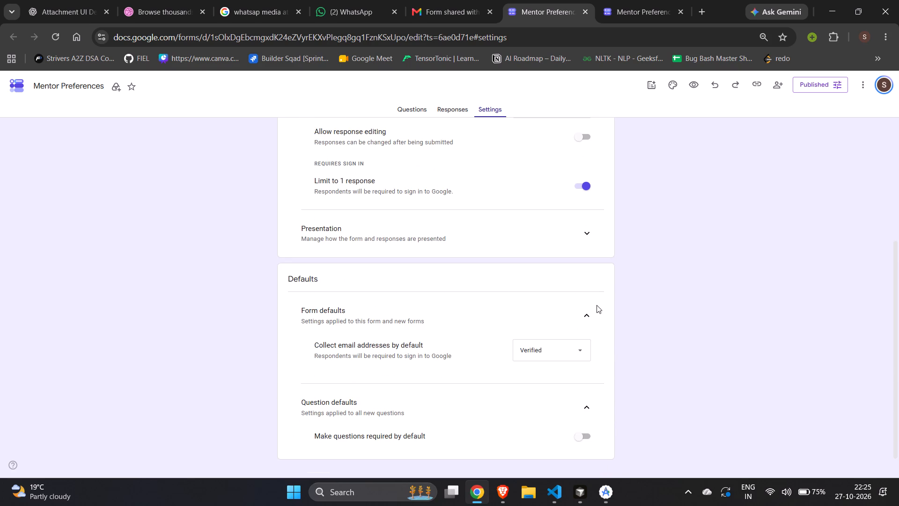
pyautogui.click(589, 313)
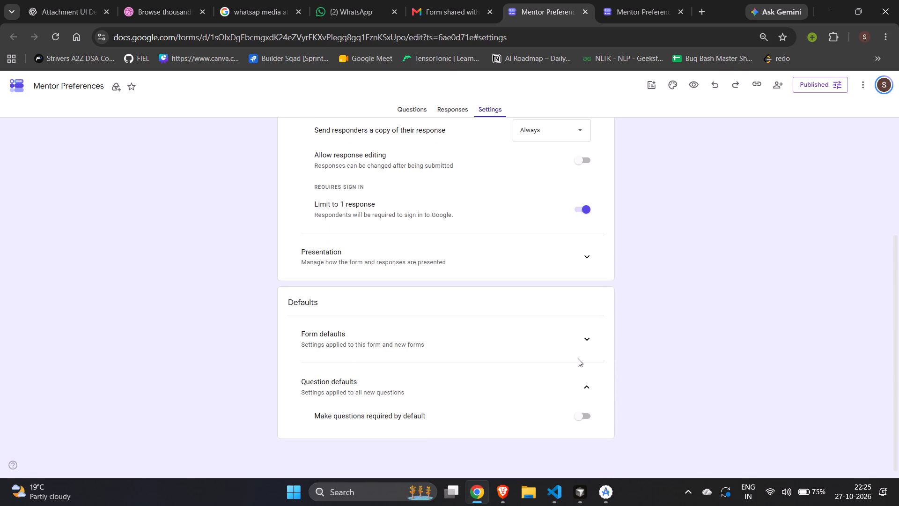
pyautogui.click(591, 380)
# Review the Responses settings once more and collapse that section.
pyautogui.scroll(1, 521, 308)
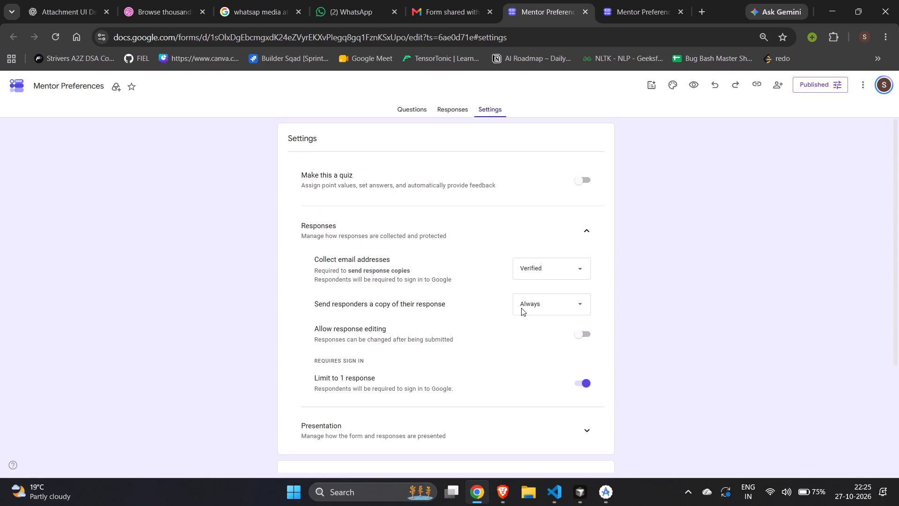
pyautogui.scroll(1, 521, 308)
pyautogui.scroll(-1, 521, 308)
pyautogui.scroll(1, 521, 308)
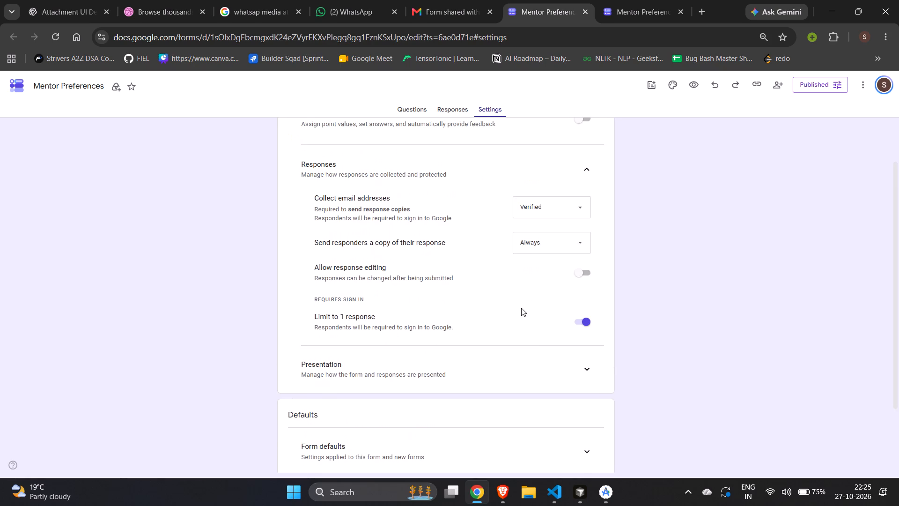
pyautogui.scroll(2, 521, 308)
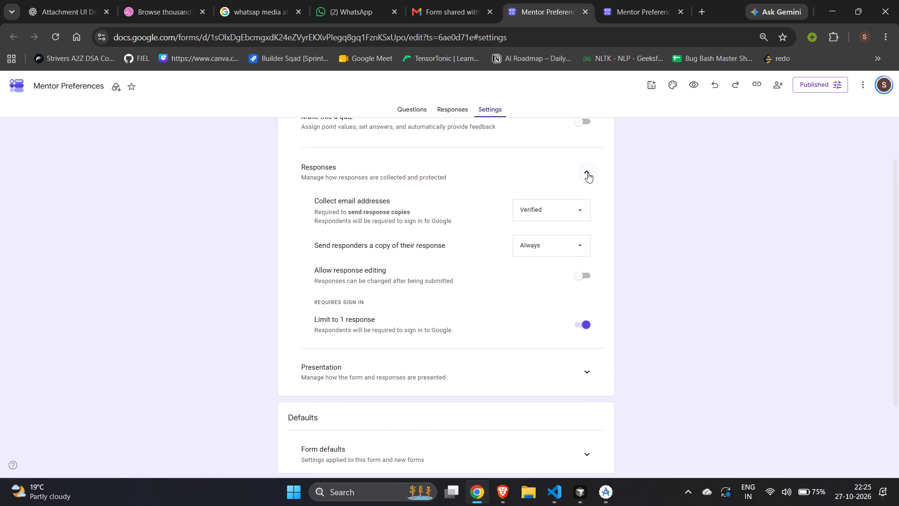
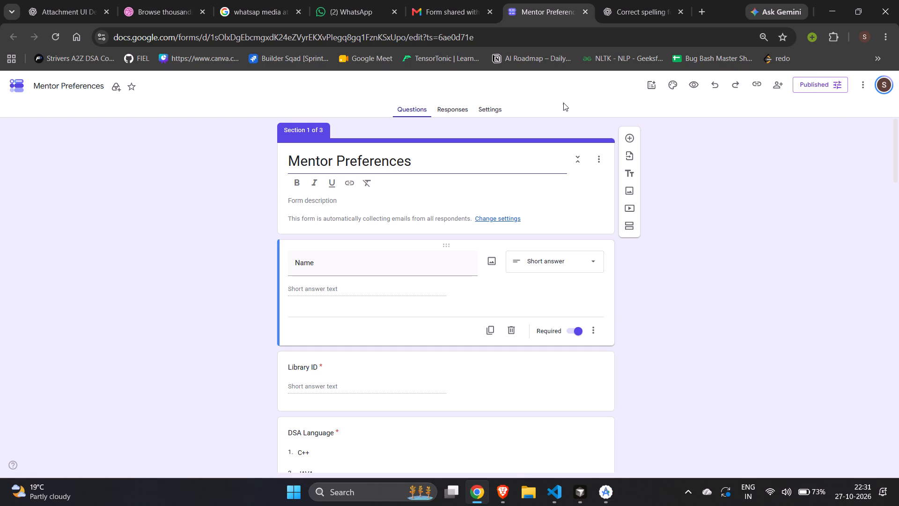
# Review the published options of the Mentor Preferences form and save them.
pyautogui.click(840, 89)
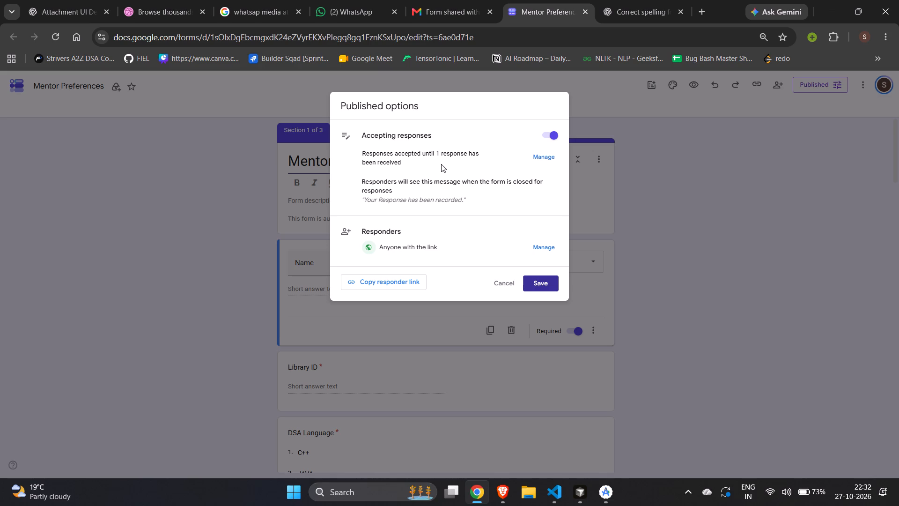
pyautogui.click(534, 280)
pyautogui.scroll(-5, 788, 279)
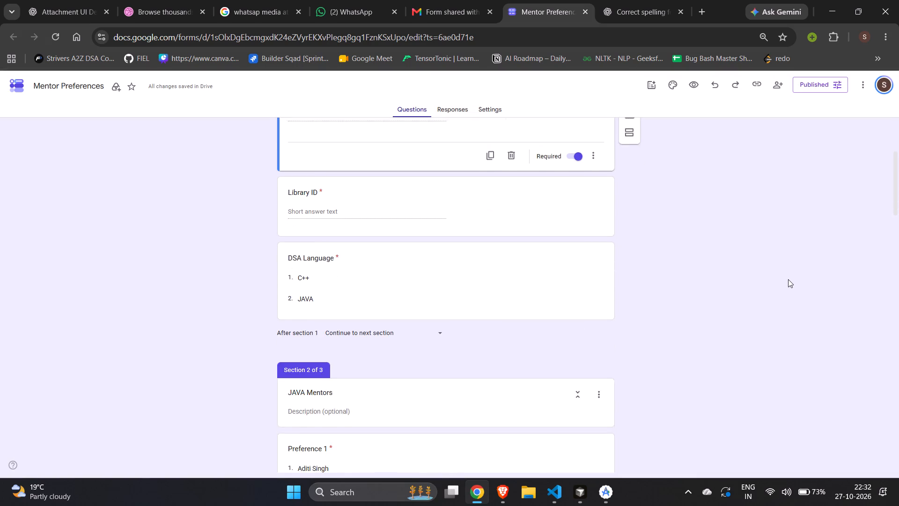
pyautogui.scroll(-4, 788, 279)
pyautogui.scroll(2, 788, 279)
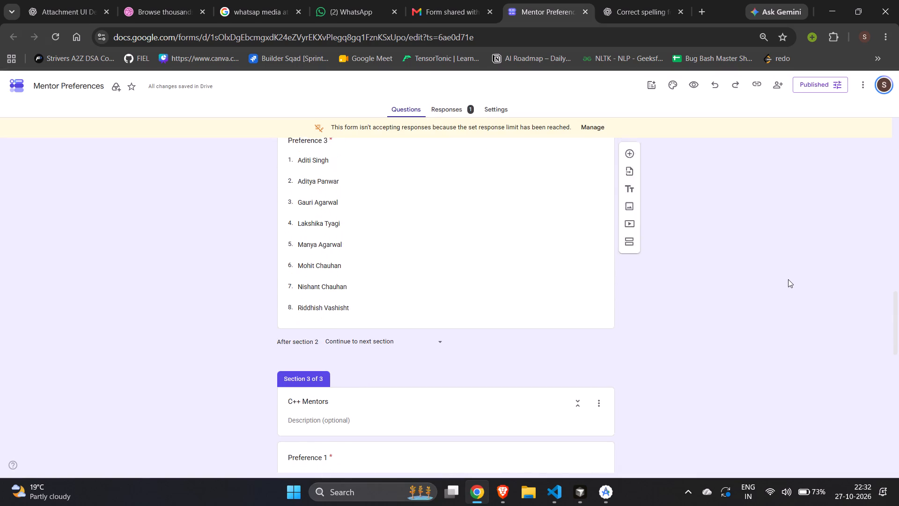
pyautogui.scroll(1, 788, 279)
pyautogui.scroll(4, 590, 243)
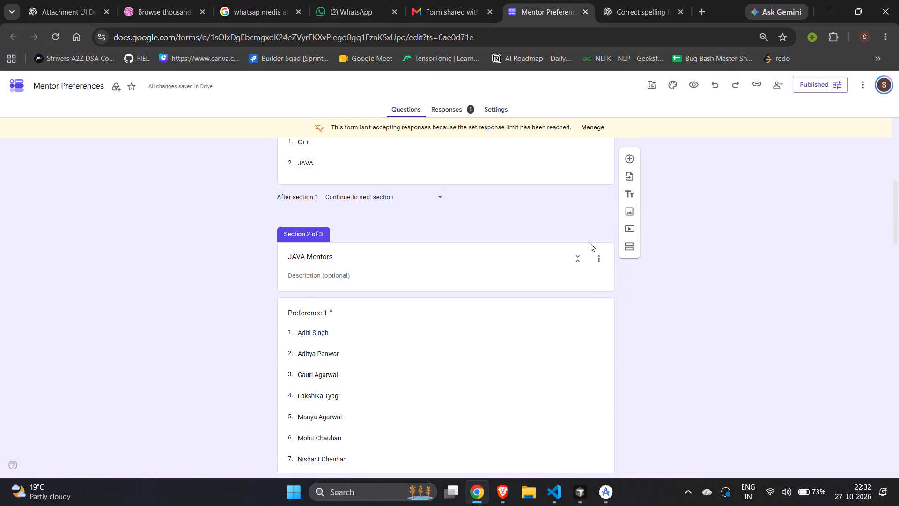
pyautogui.scroll(-5, 590, 243)
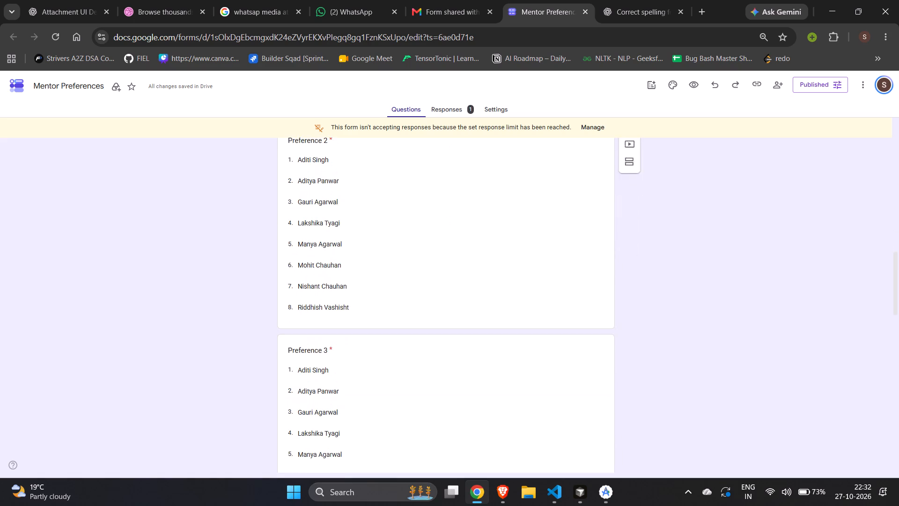
pyautogui.scroll(-6, 590, 243)
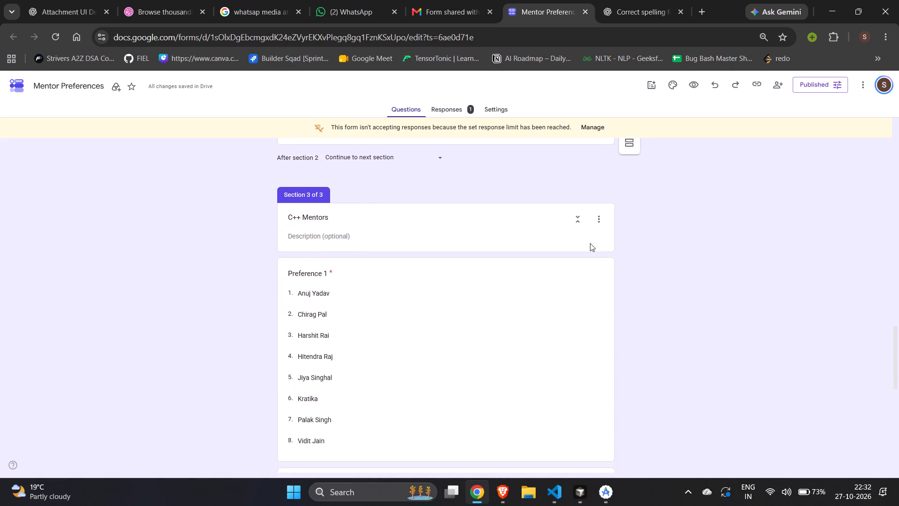
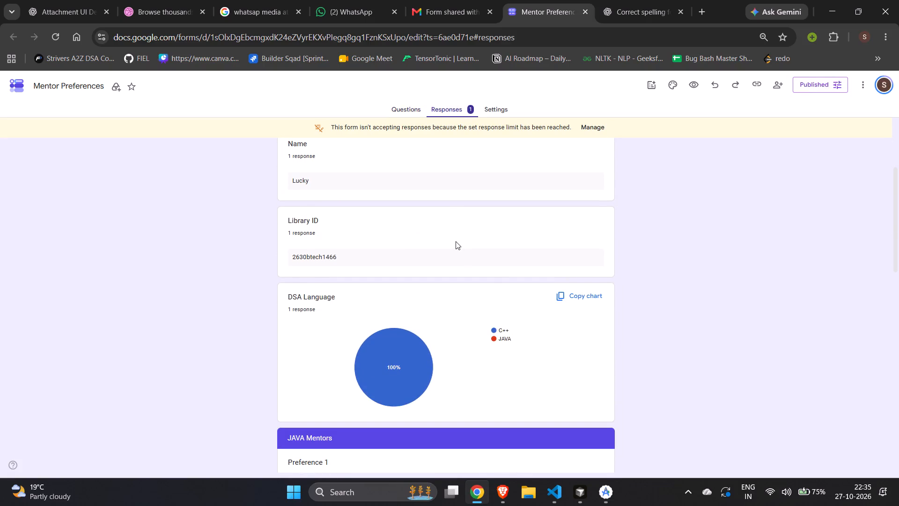
# Review the response summary from the DSA Language chart through the preference results under JAVA Mentors and C++ Mentors.
pyautogui.scroll(-3, 456, 241)
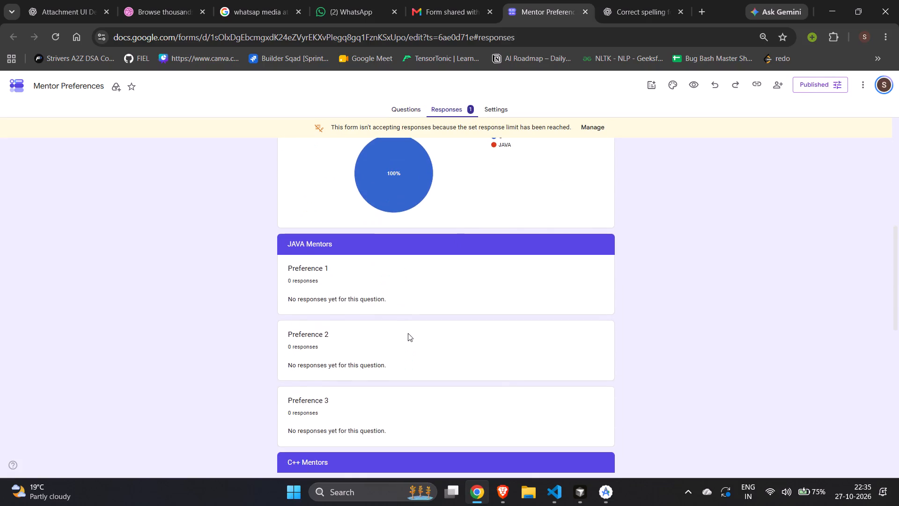
pyautogui.scroll(-3, 409, 332)
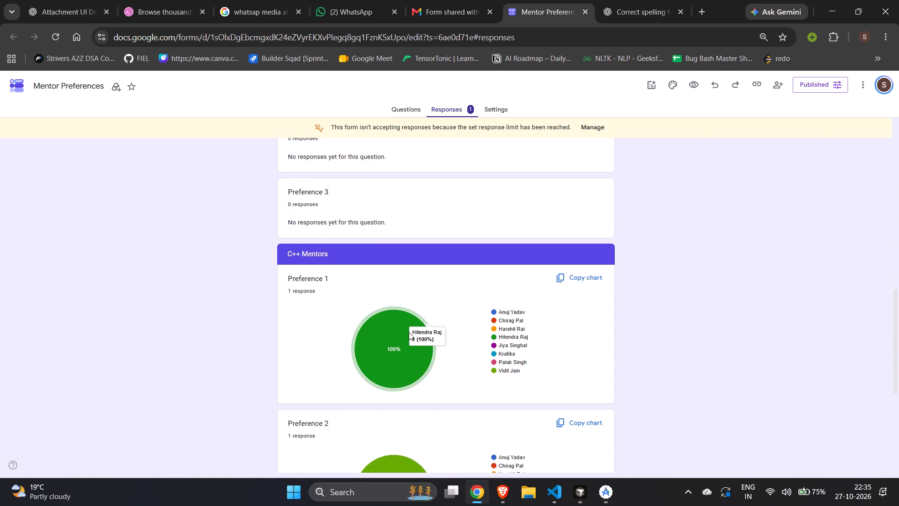
pyautogui.scroll(-1, 409, 332)
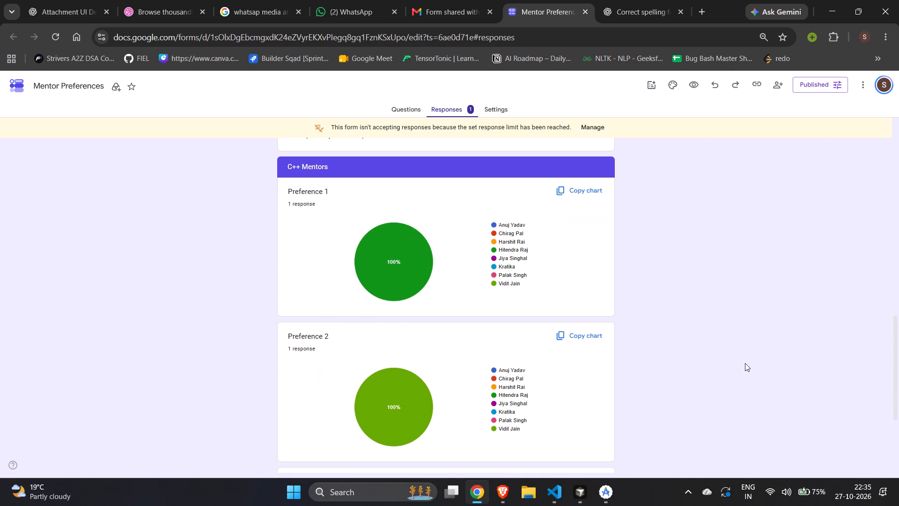
# Examine the summary of responses to the Mentor Preferences form, from respondent details and DSA Language to the JAVA and C++ mentor preferences.
pyautogui.scroll(-2, 488, 278)
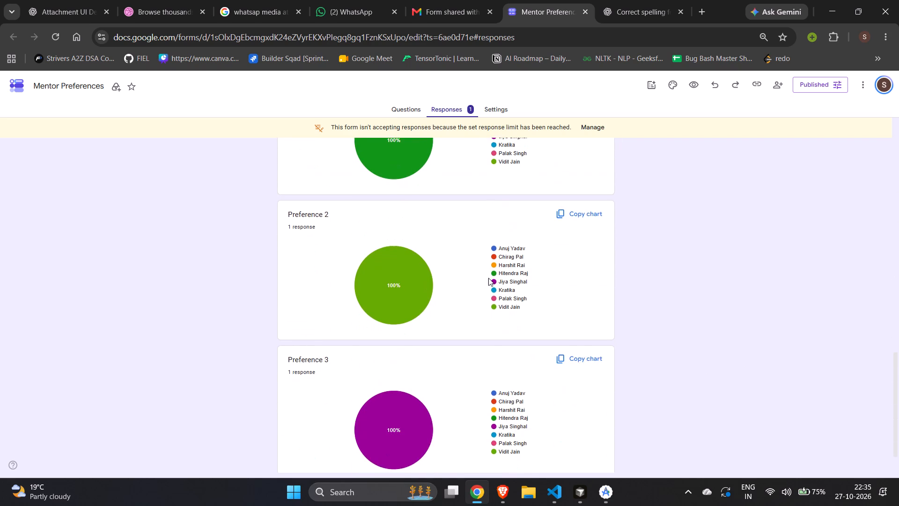
pyautogui.scroll(-1, 488, 278)
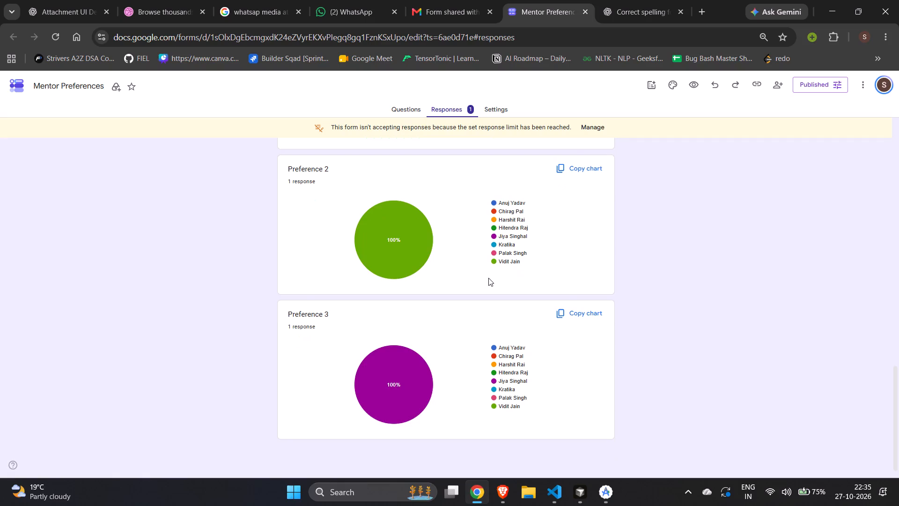
pyautogui.scroll(7, 488, 278)
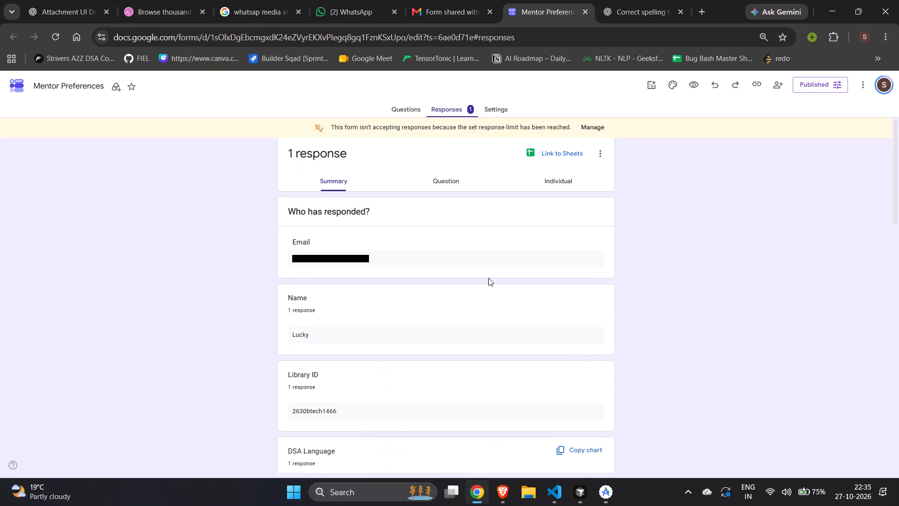
pyautogui.scroll(-2, 488, 278)
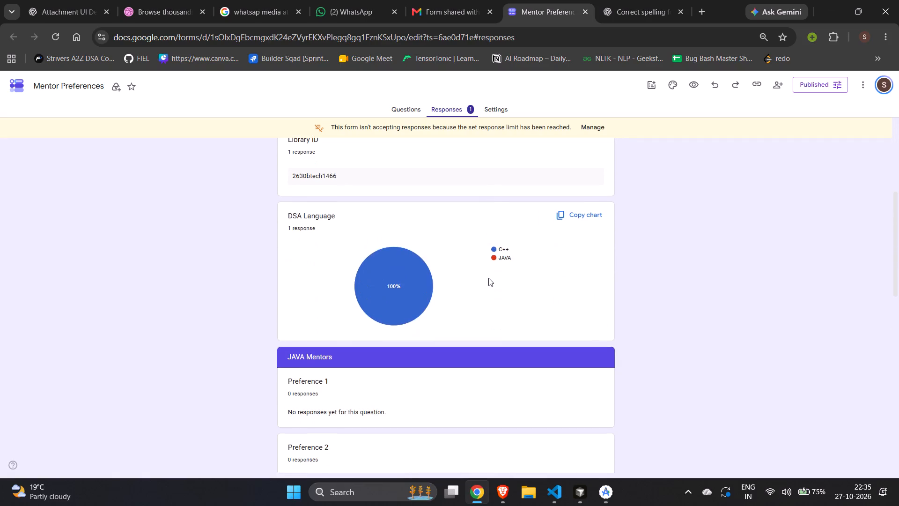
pyautogui.scroll(-2, 488, 278)
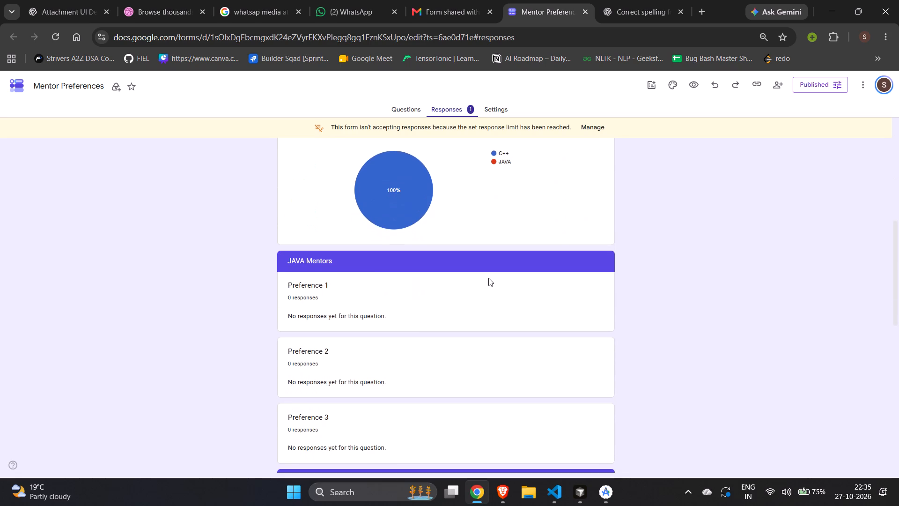
pyautogui.scroll(-3, 488, 278)
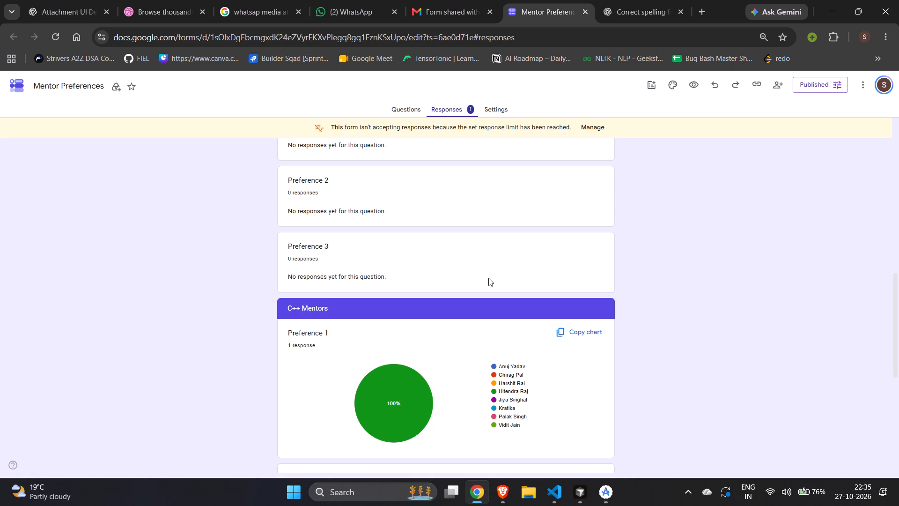
pyautogui.scroll(4, 392, 272)
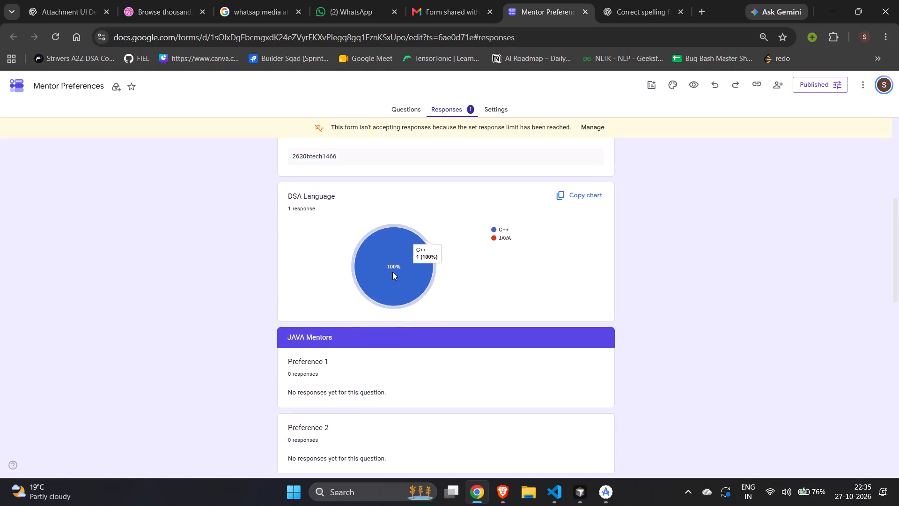
pyautogui.scroll(3, 392, 272)
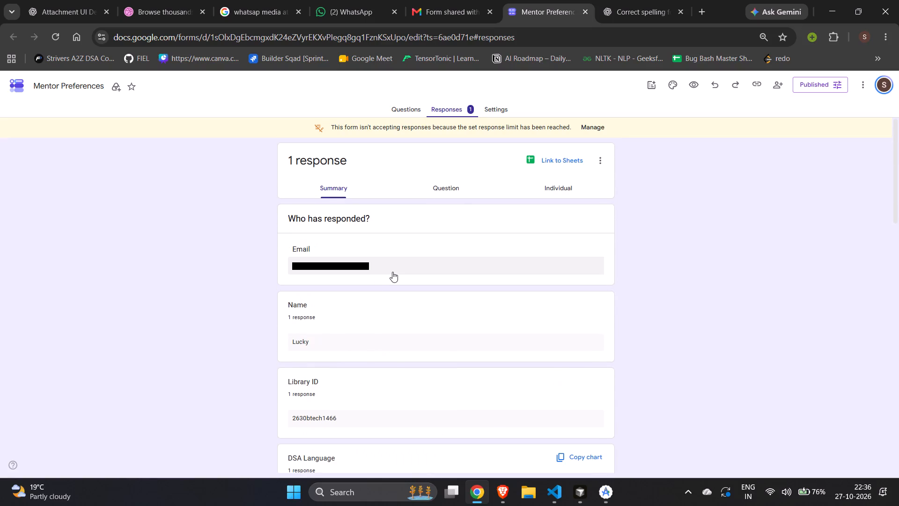
pyautogui.scroll(-2, 392, 272)
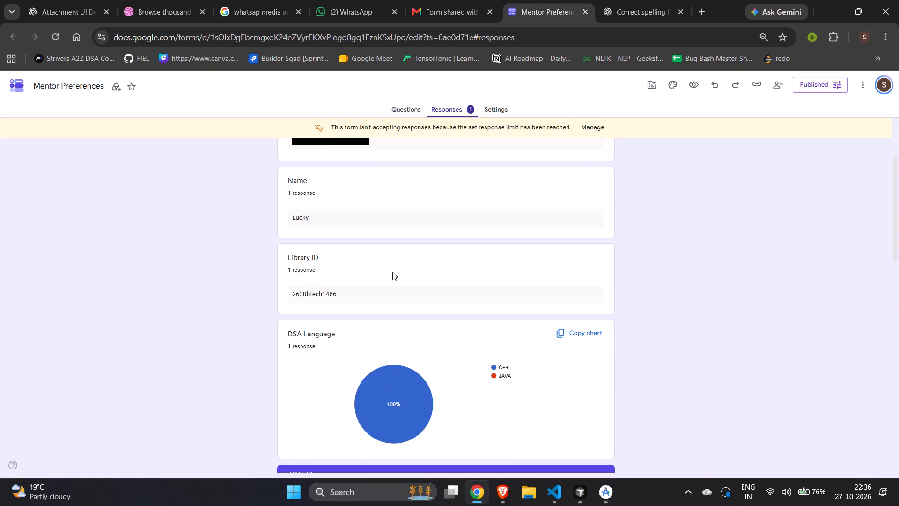
# Turn on accepting responses for the Mentor Preferences form in its published options and save the change.
pyautogui.click(587, 124)
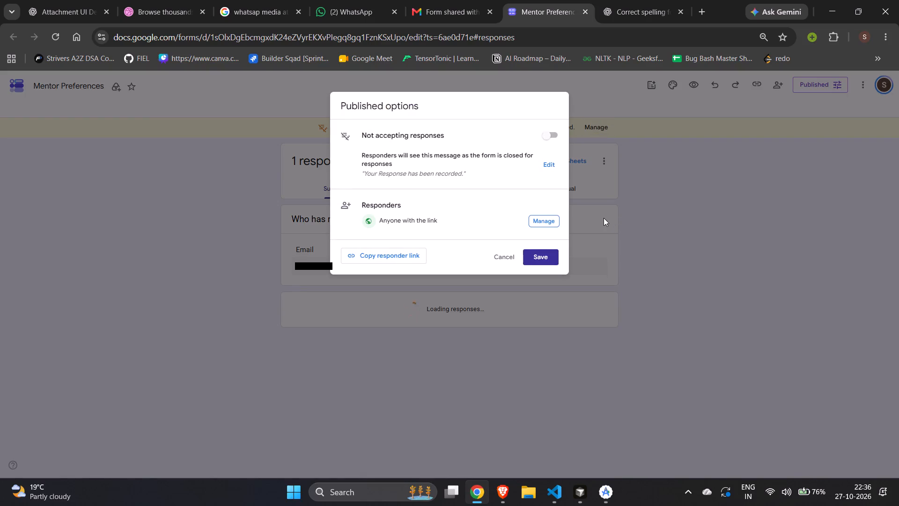
pyautogui.click(546, 134)
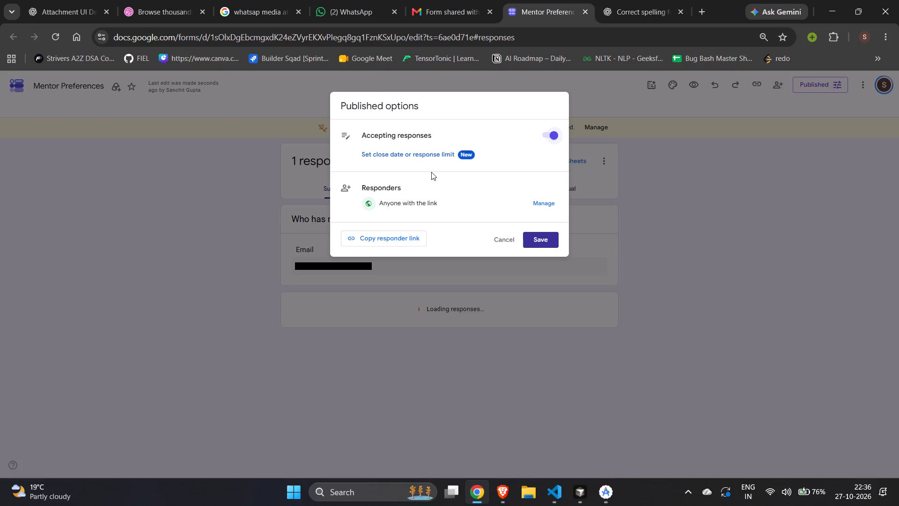
pyautogui.click(546, 244)
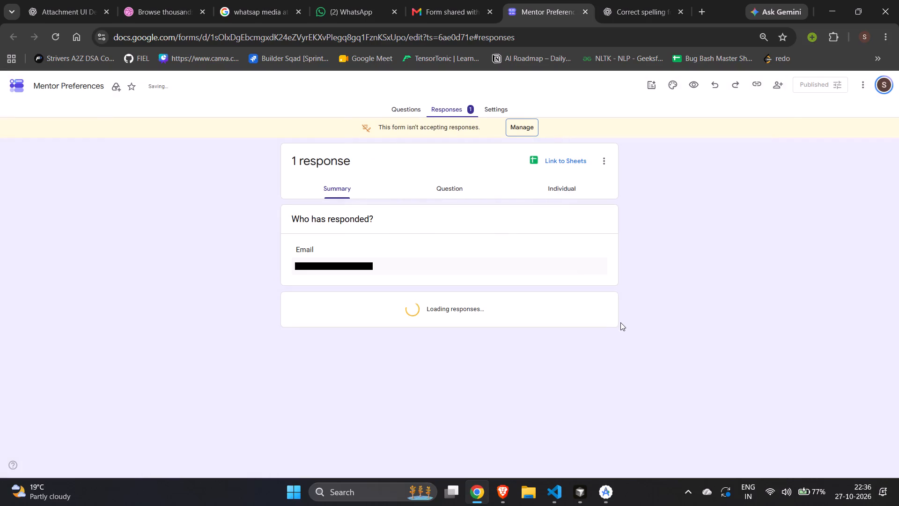
pyautogui.click(533, 130)
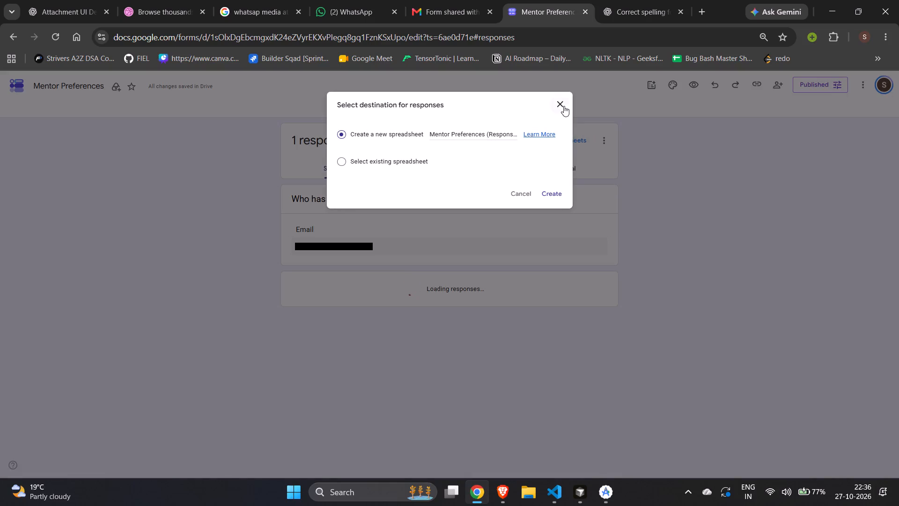
pyautogui.click(564, 106)
# View the form's responses by question, and return to the summary to check the DSA Language and JAVA Mentors results.
pyautogui.scroll(11, 746, 296)
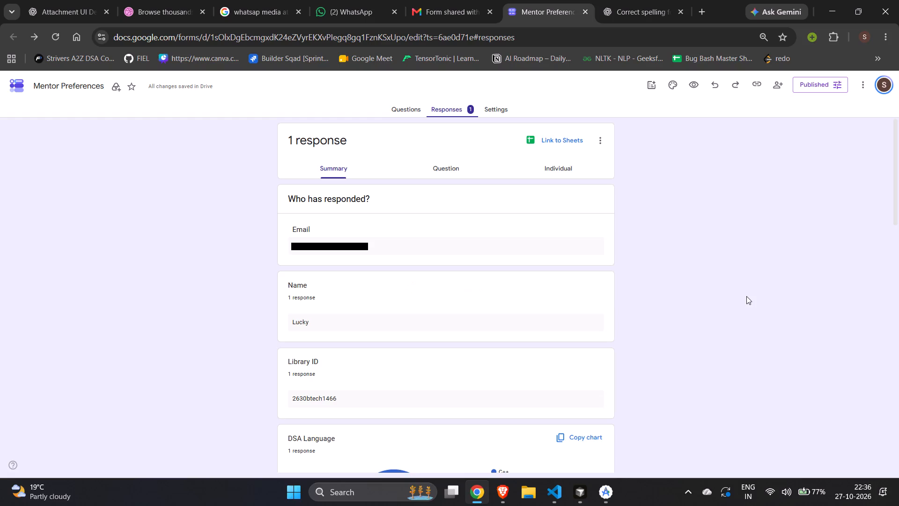
pyautogui.click(453, 174)
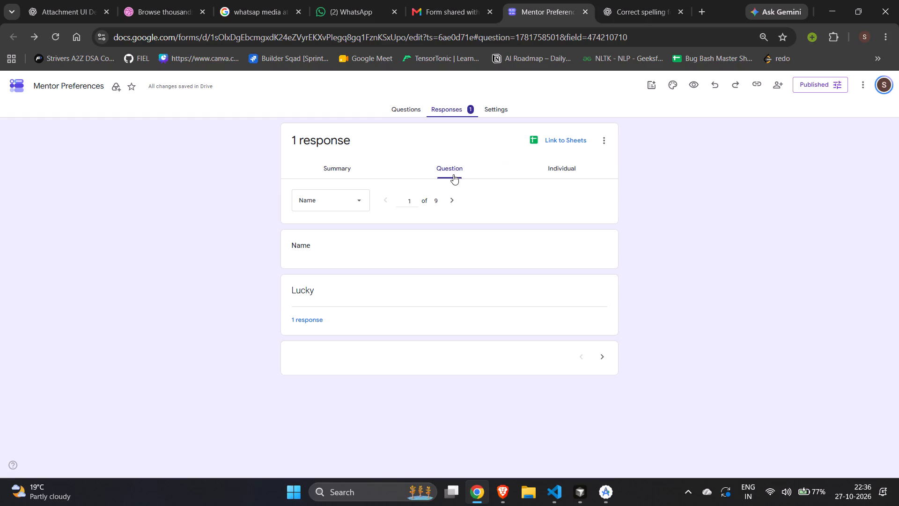
pyautogui.click(353, 169)
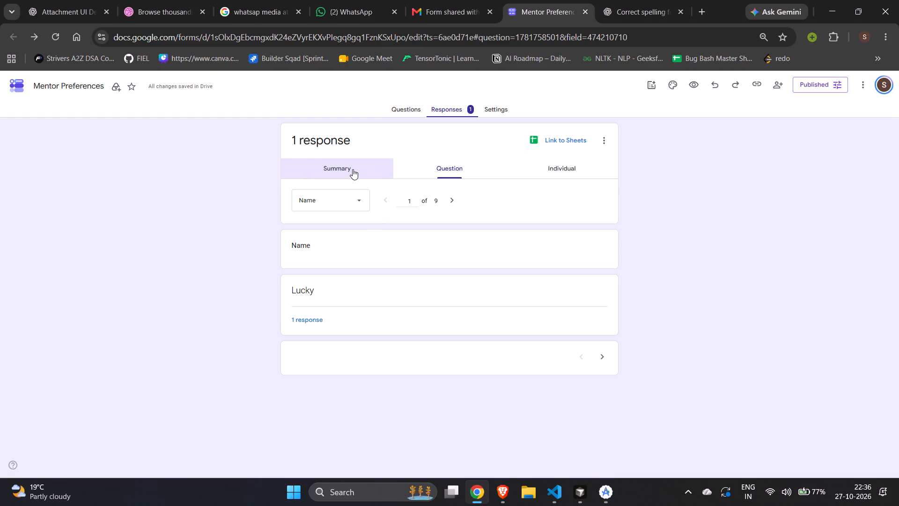
pyautogui.scroll(-2, 475, 247)
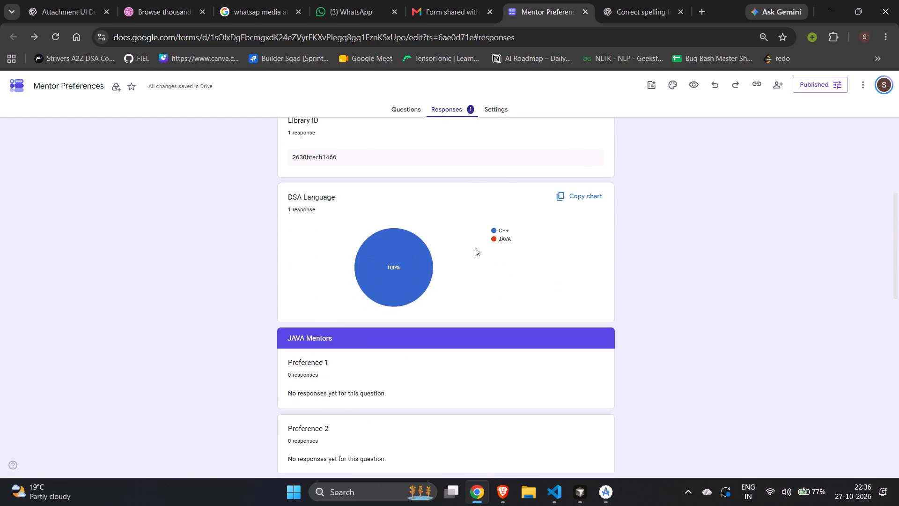
pyautogui.scroll(-1, 475, 247)
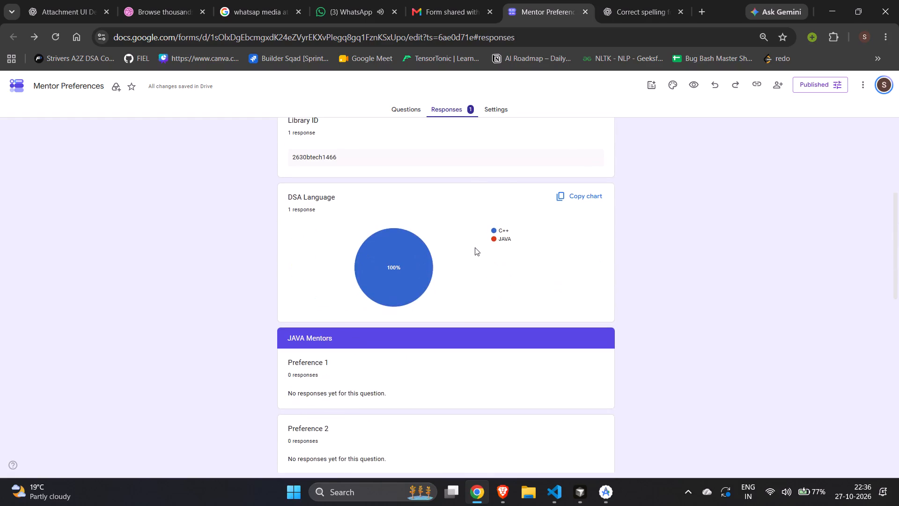
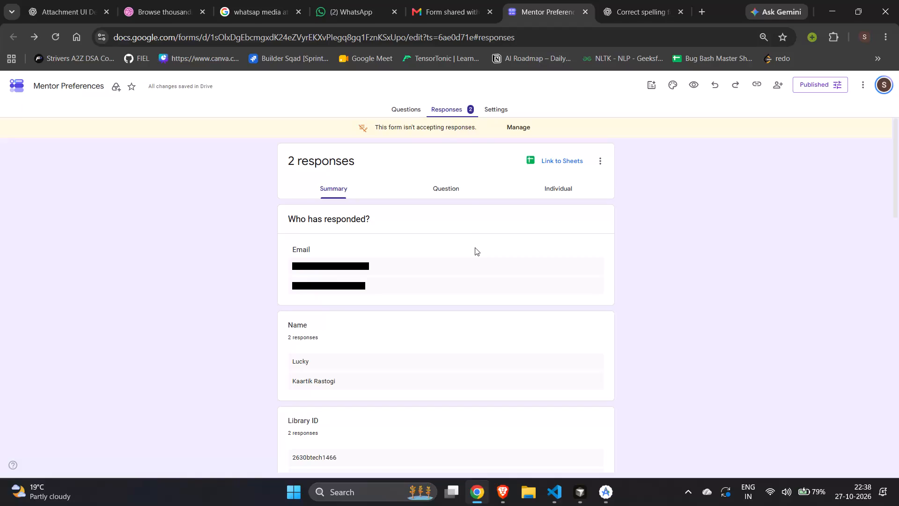
pyautogui.click(508, 124)
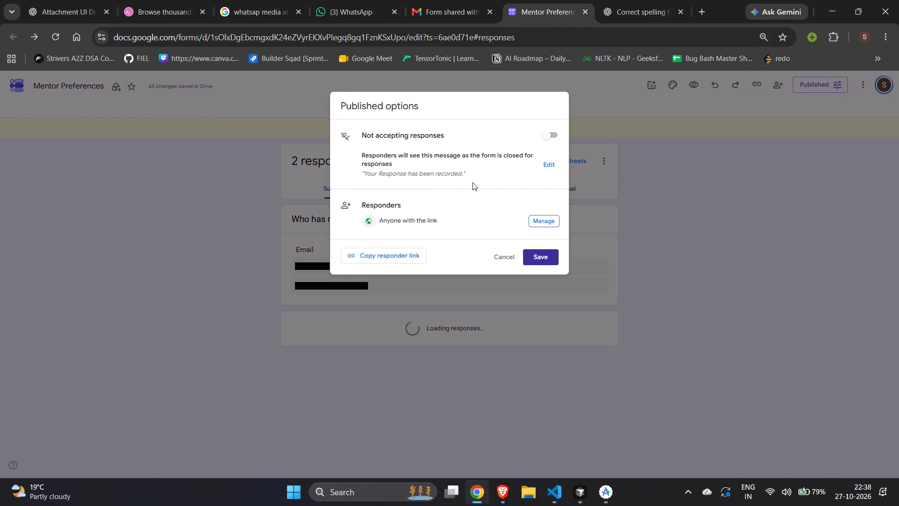
pyautogui.press('Print')
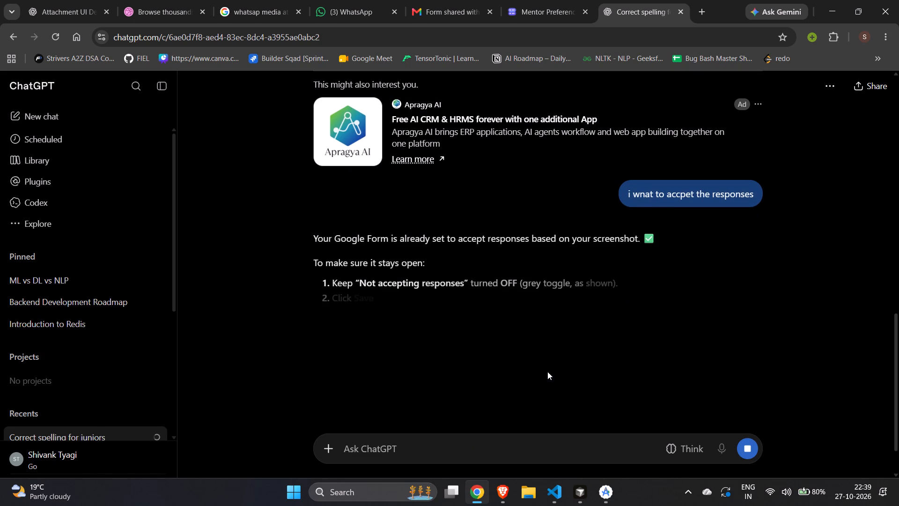
# Set the Mentor Preferences form's responder view to Anyone with the link and save the published options.
pyautogui.click(526, 0)
pyautogui.click(783, 259)
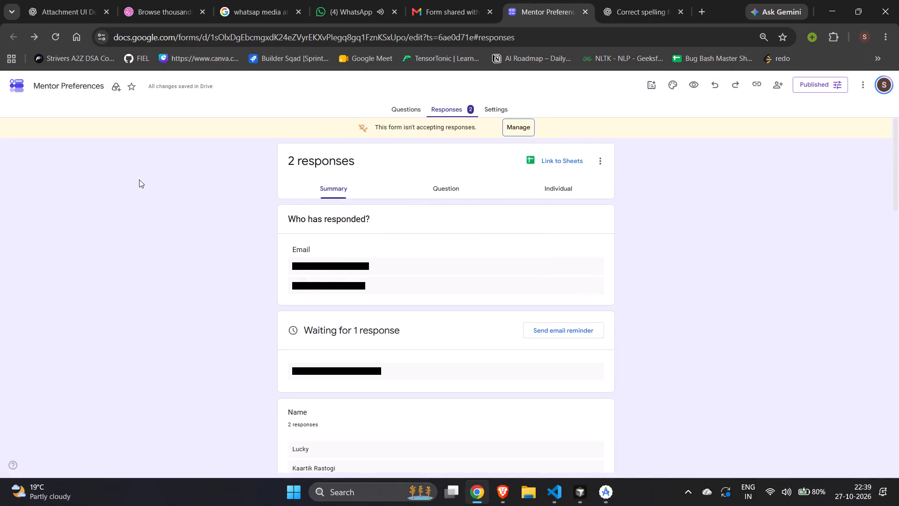
pyautogui.scroll(-7, 357, 280)
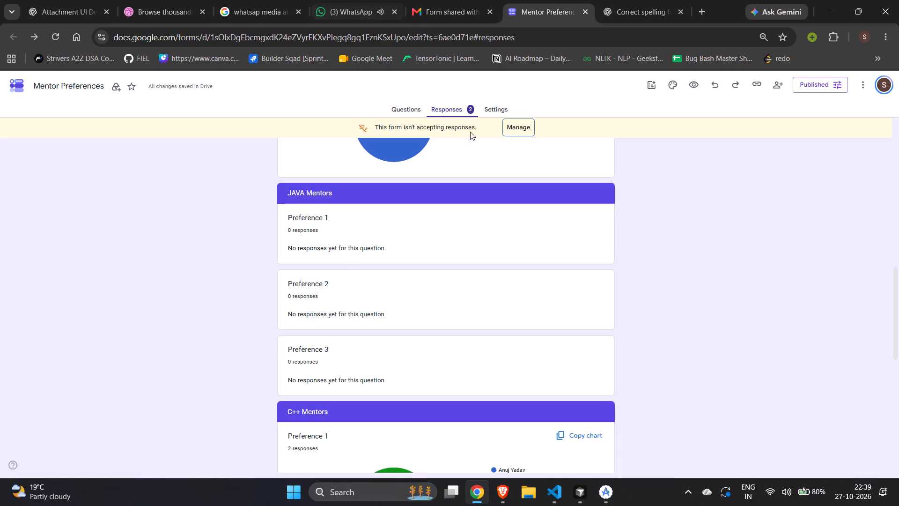
pyautogui.click(510, 129)
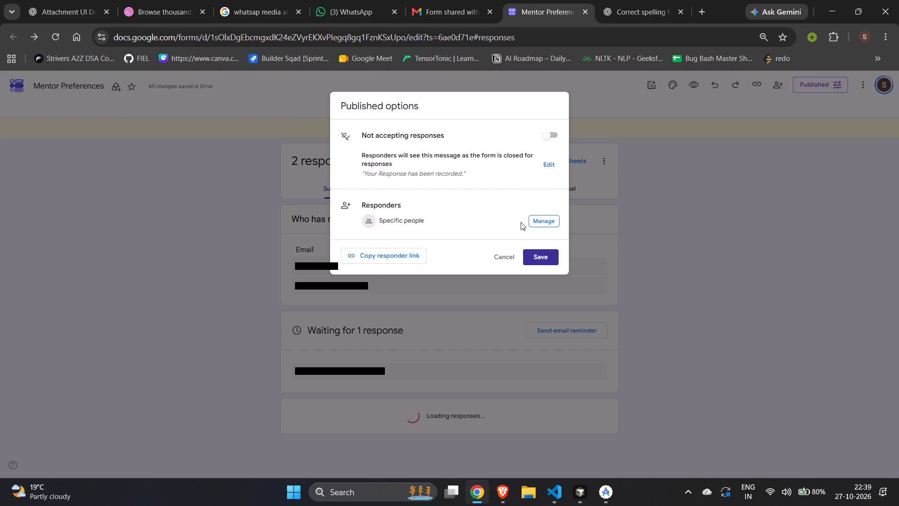
pyautogui.click(546, 219)
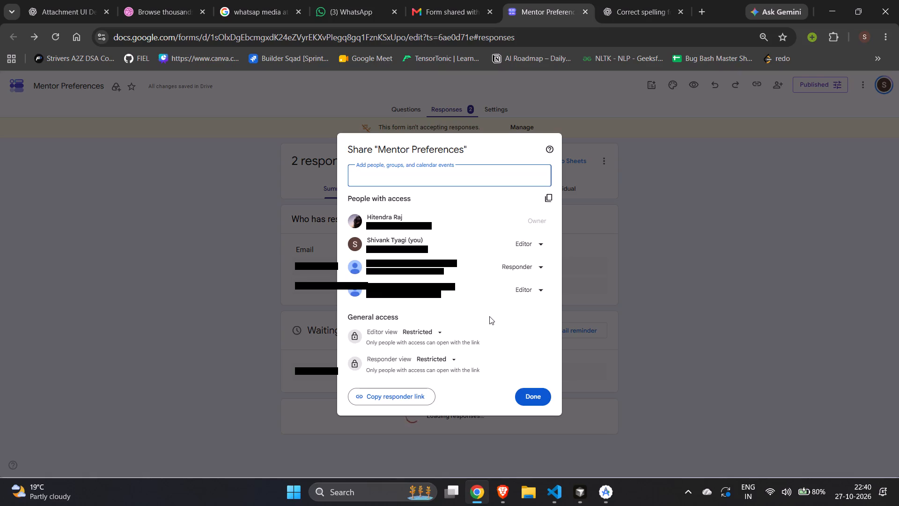
pyautogui.scroll(-2, 489, 316)
pyautogui.click(451, 355)
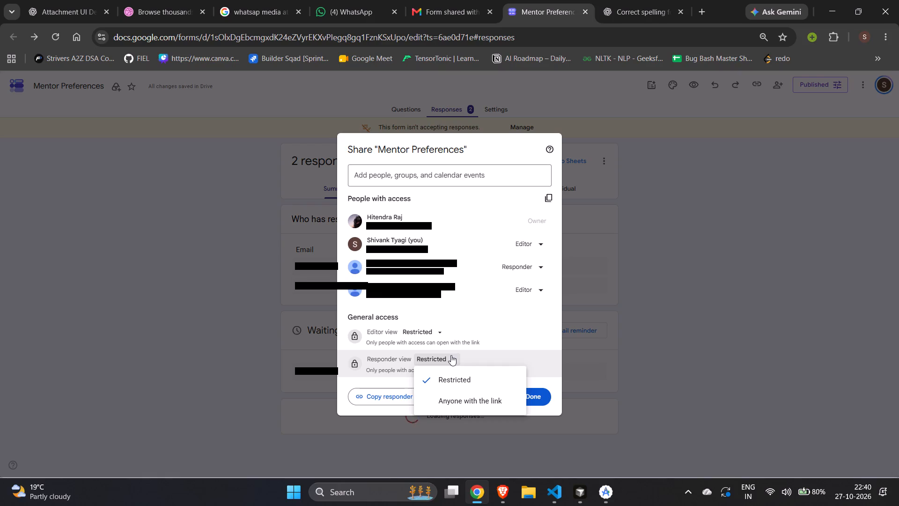
pyautogui.click(456, 404)
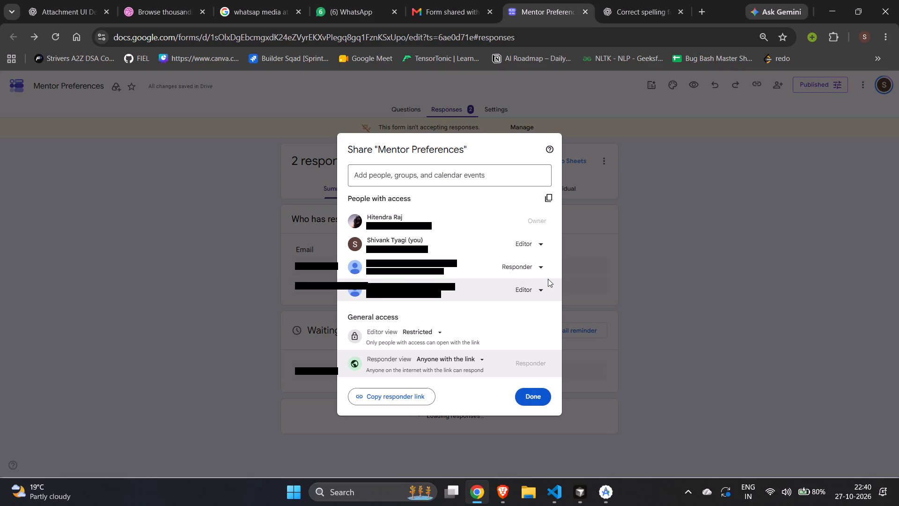
pyautogui.scroll(-2, 455, 247)
pyautogui.scroll(3, 455, 247)
pyautogui.click(537, 396)
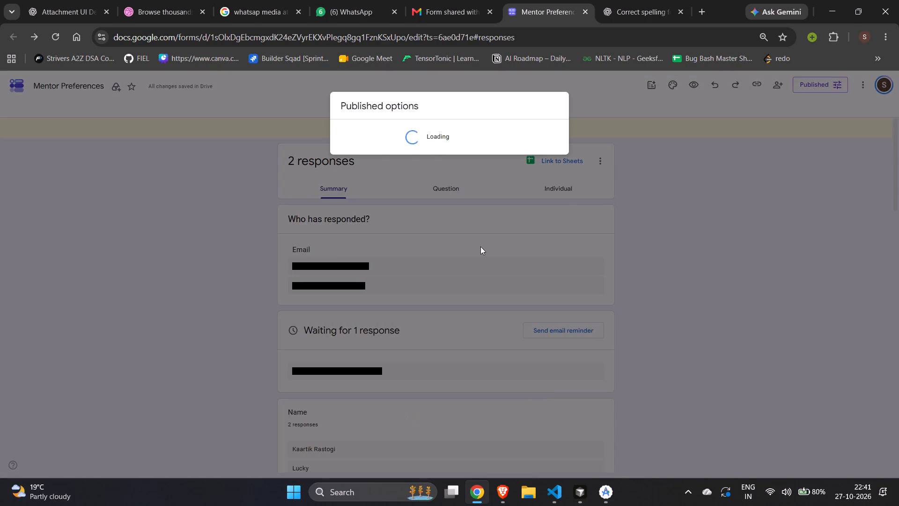
pyautogui.click(544, 254)
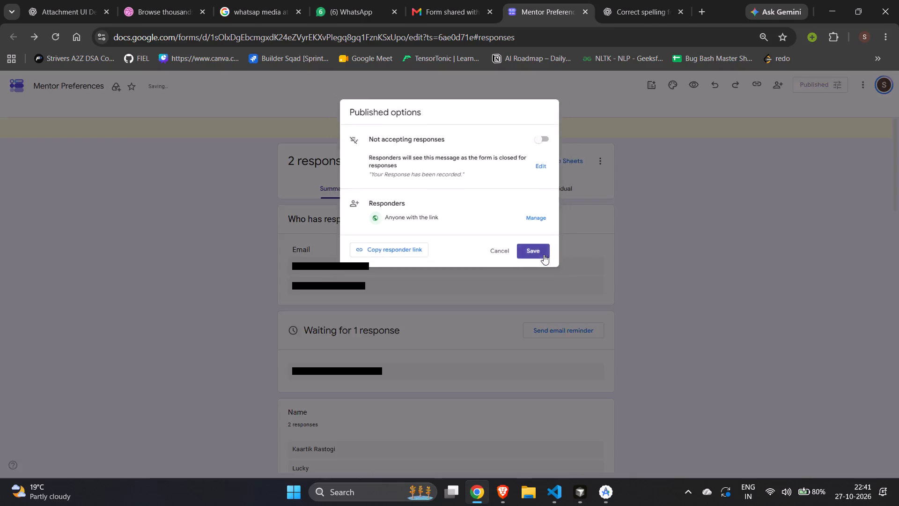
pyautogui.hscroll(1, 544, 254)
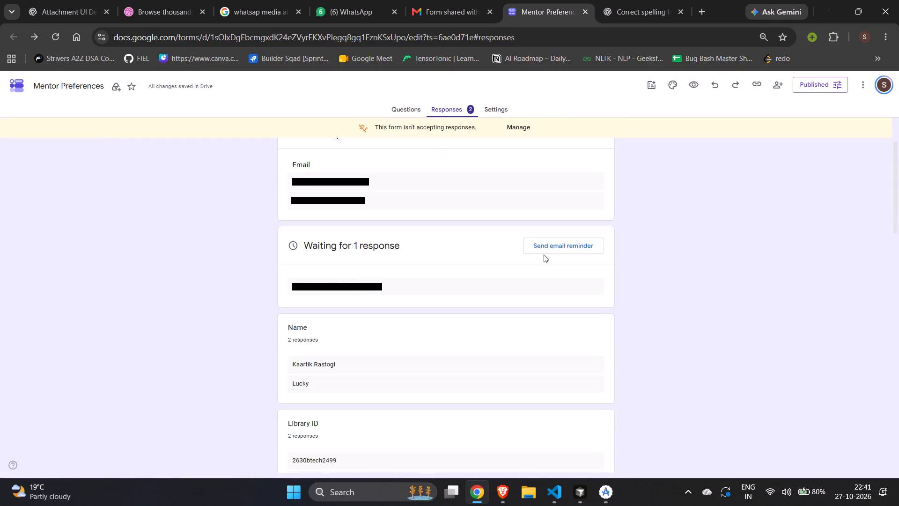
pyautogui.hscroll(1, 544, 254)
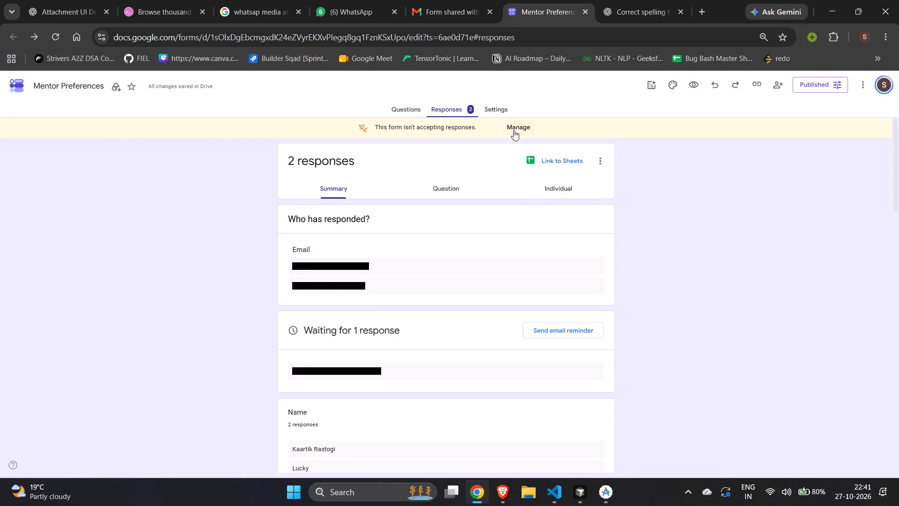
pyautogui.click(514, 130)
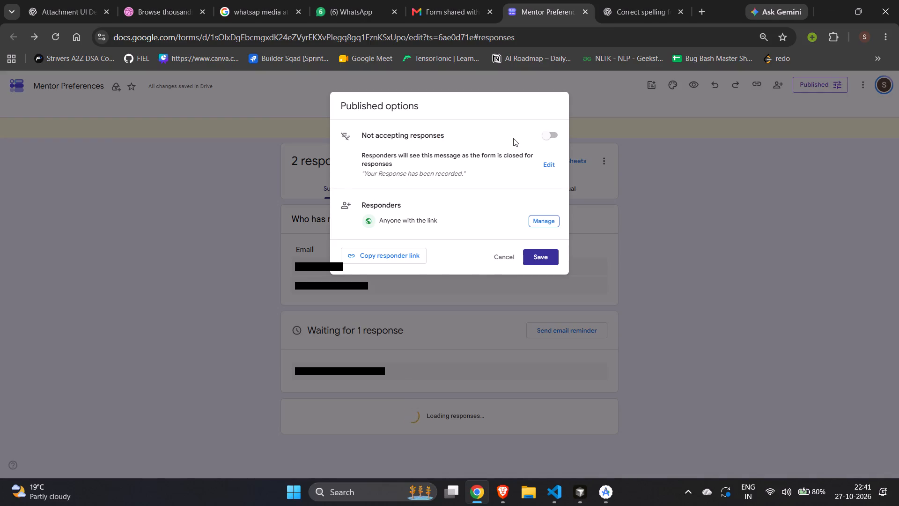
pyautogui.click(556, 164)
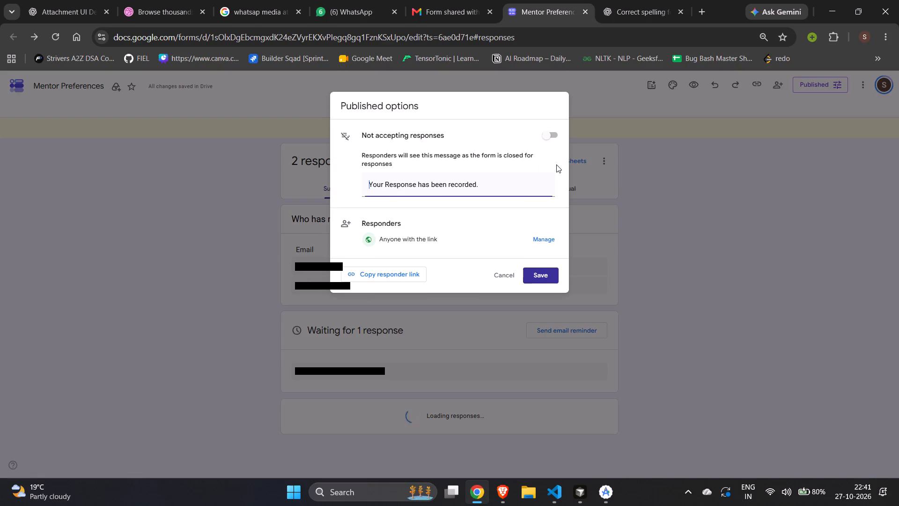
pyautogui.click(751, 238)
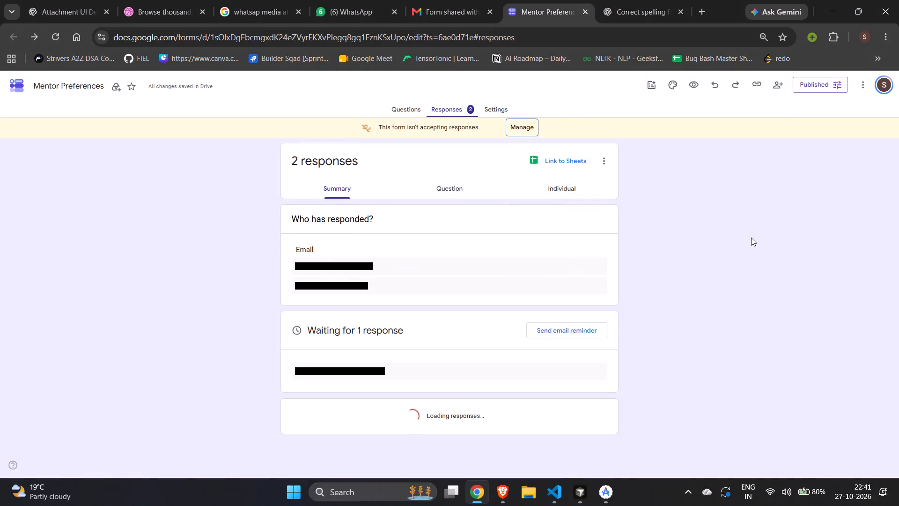
# Examine the Mentor Preferences response summary, from the respondent details and DSA Language down to the last mentor preference charts.
pyautogui.scroll(-3, 527, 131)
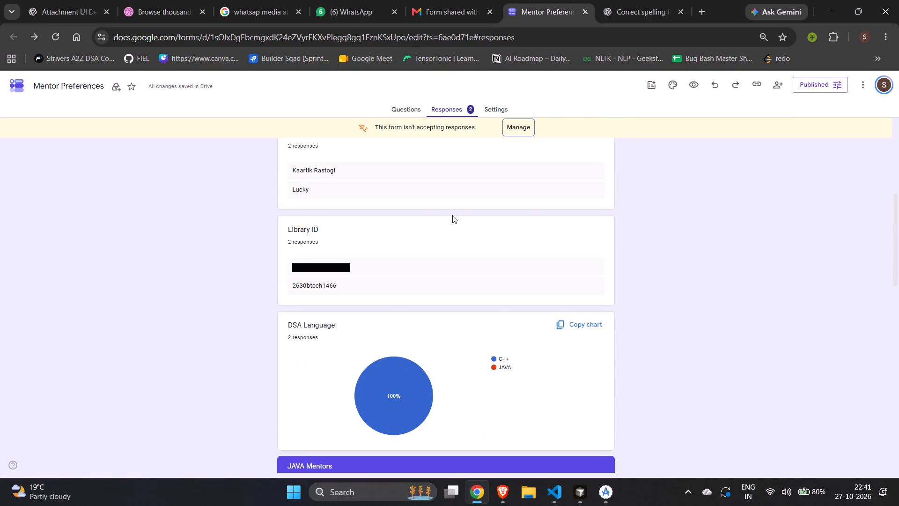
pyautogui.scroll(-1, 452, 215)
pyautogui.scroll(8, 452, 215)
pyautogui.scroll(-2, 452, 215)
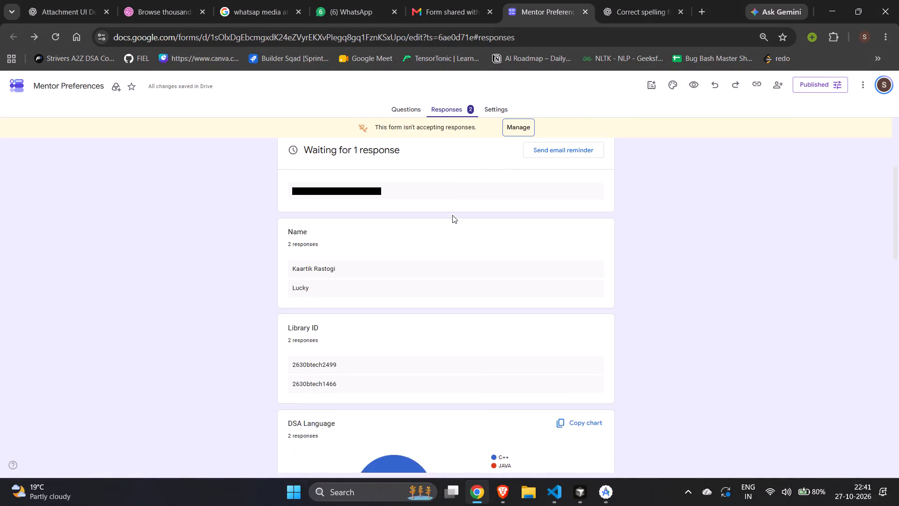
pyautogui.scroll(-9, 452, 215)
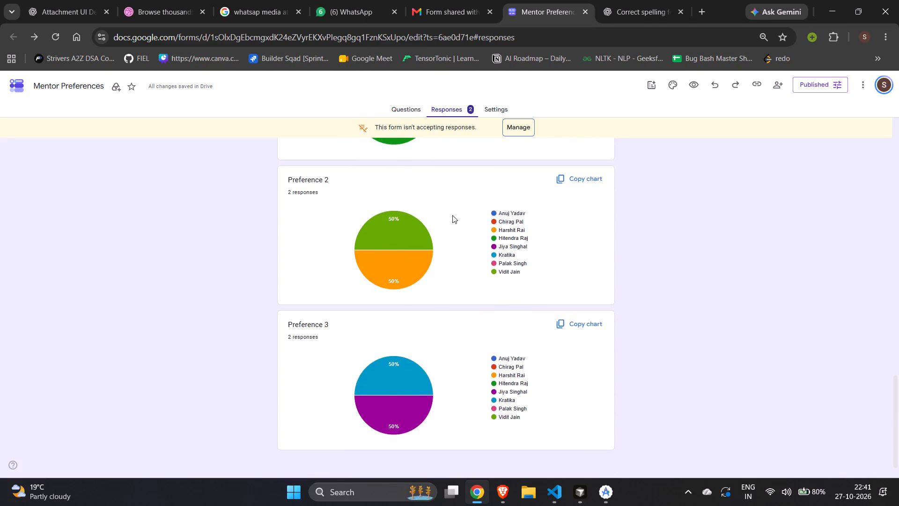
pyautogui.scroll(-3, 452, 215)
pyautogui.scroll(16, 452, 215)
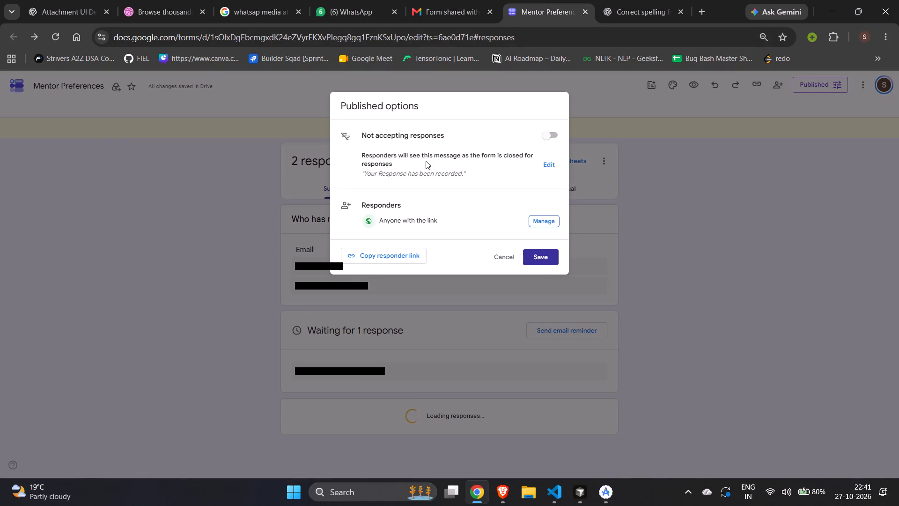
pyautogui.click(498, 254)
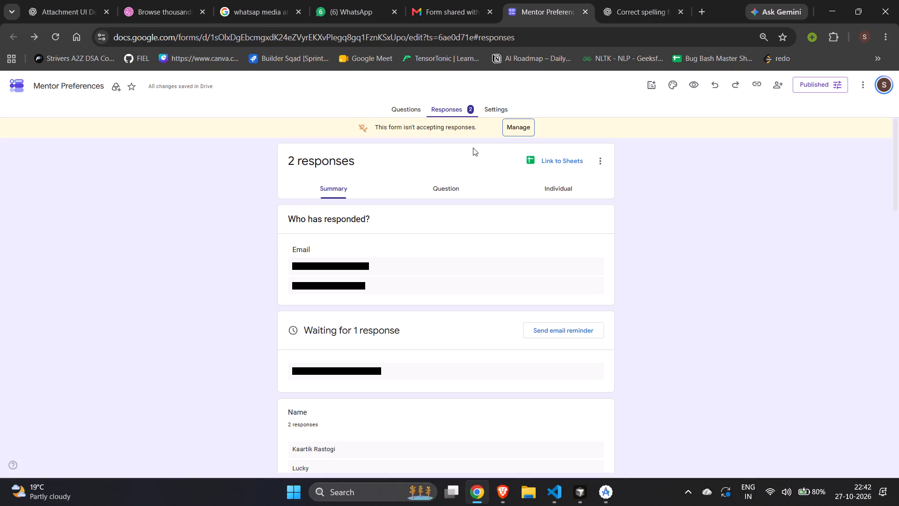
# Turn on accepting responses in the Mentor Preferences form's published options, save, and reload the form page.
pyautogui.click(523, 128)
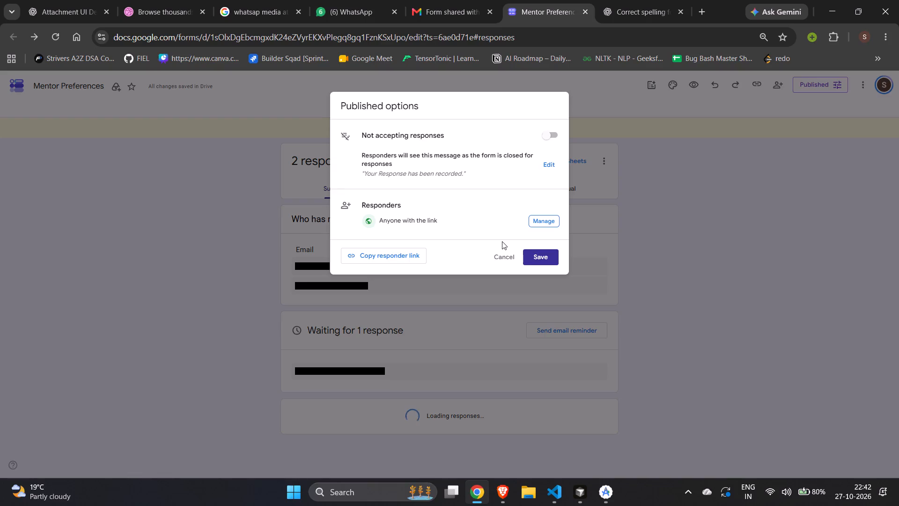
pyautogui.click(546, 137)
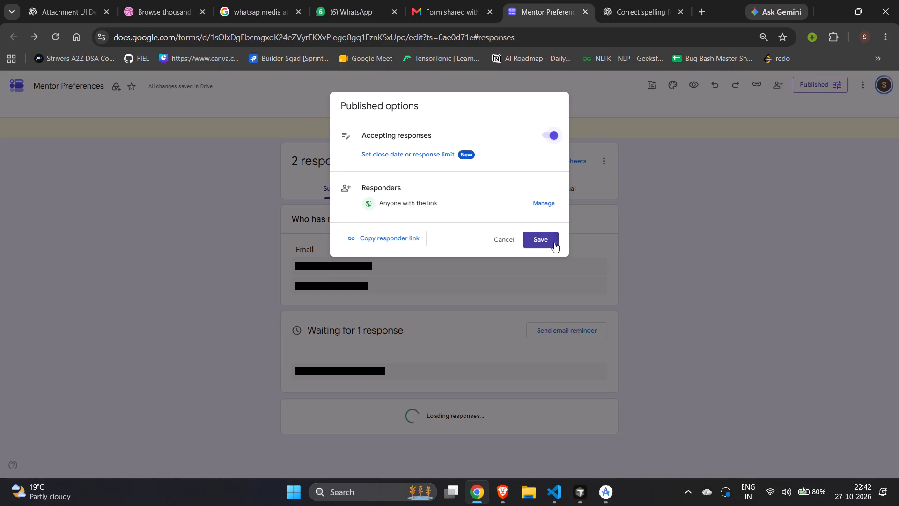
pyautogui.click(554, 240)
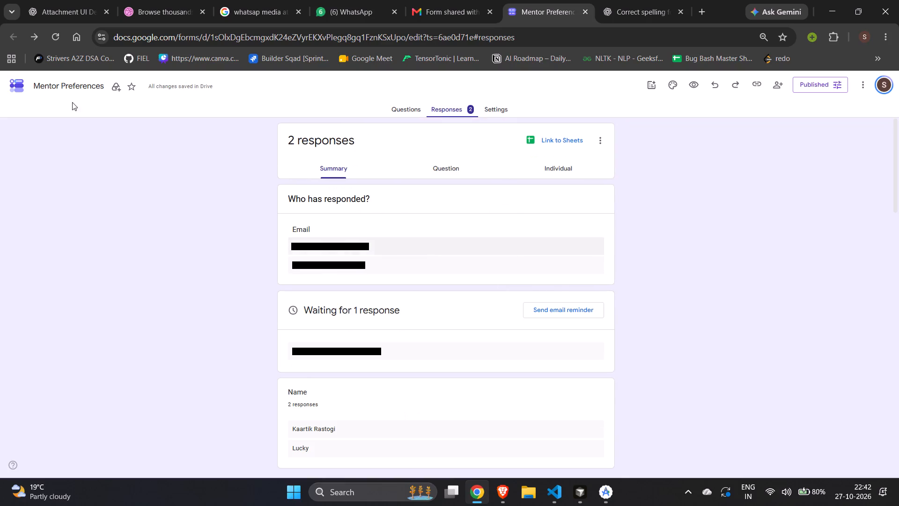
pyautogui.click(60, 41)
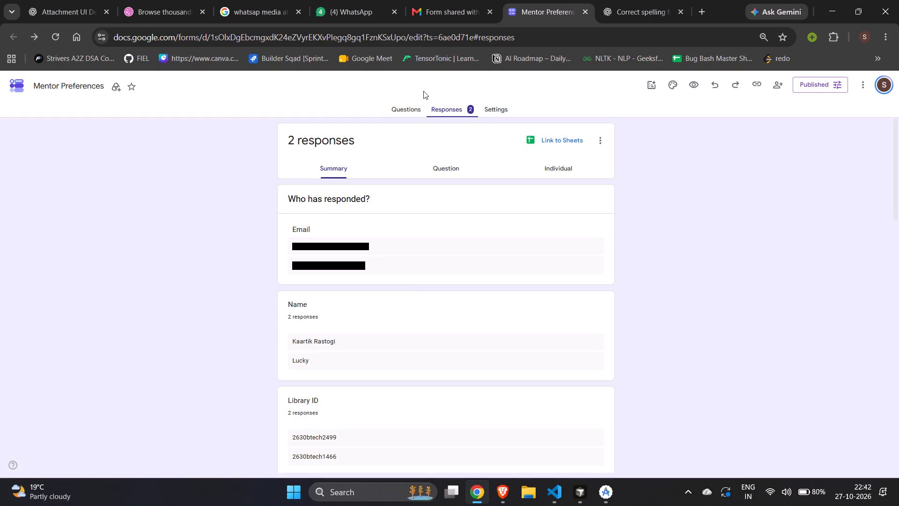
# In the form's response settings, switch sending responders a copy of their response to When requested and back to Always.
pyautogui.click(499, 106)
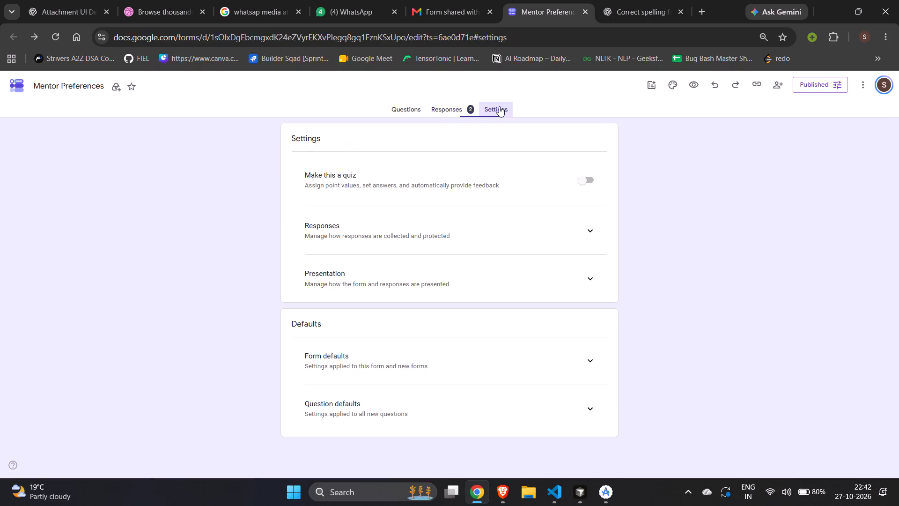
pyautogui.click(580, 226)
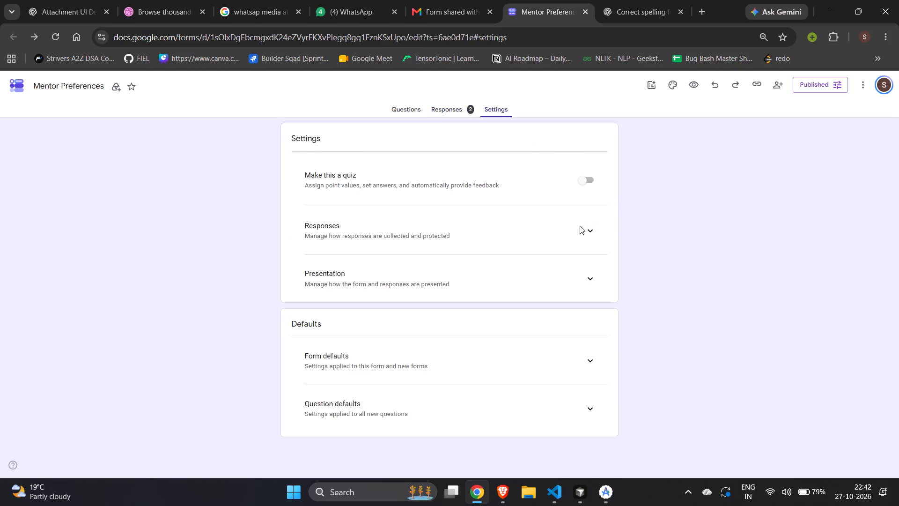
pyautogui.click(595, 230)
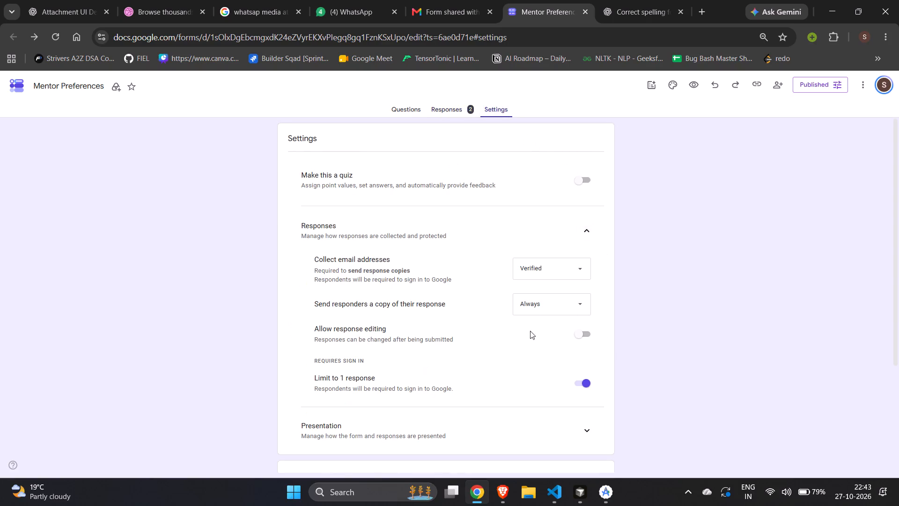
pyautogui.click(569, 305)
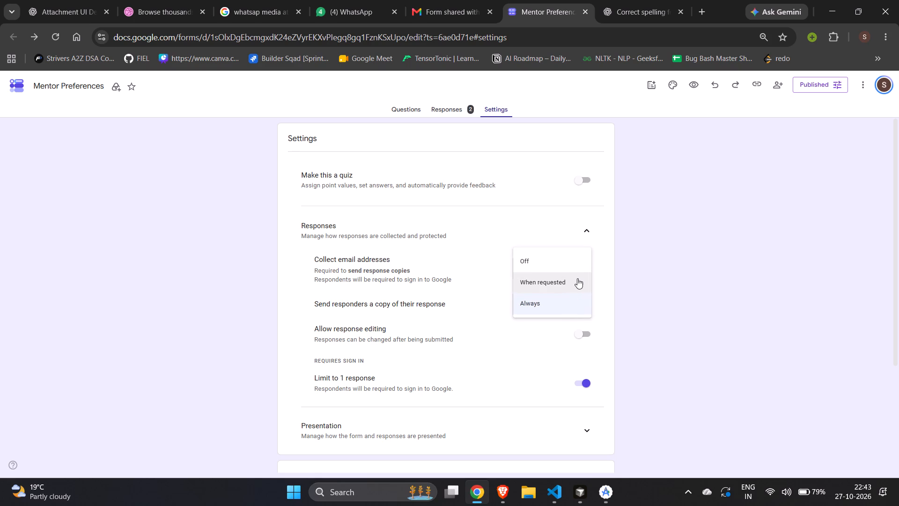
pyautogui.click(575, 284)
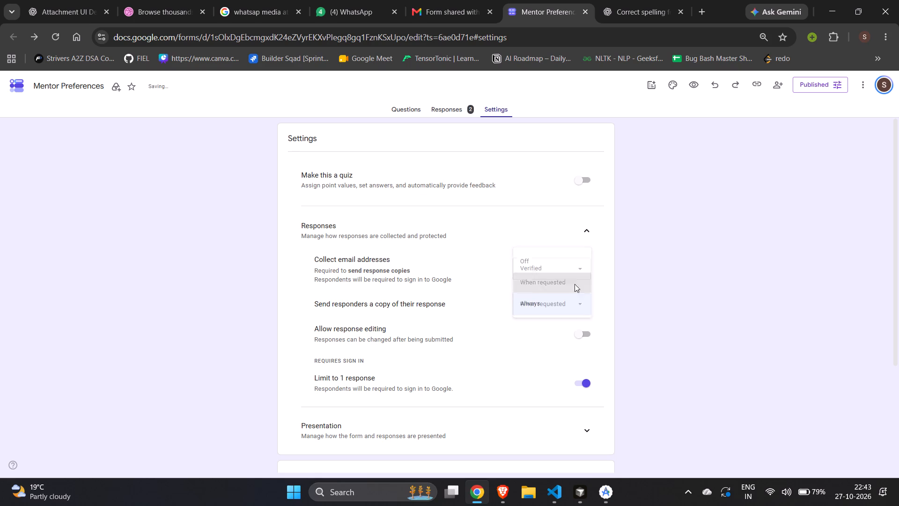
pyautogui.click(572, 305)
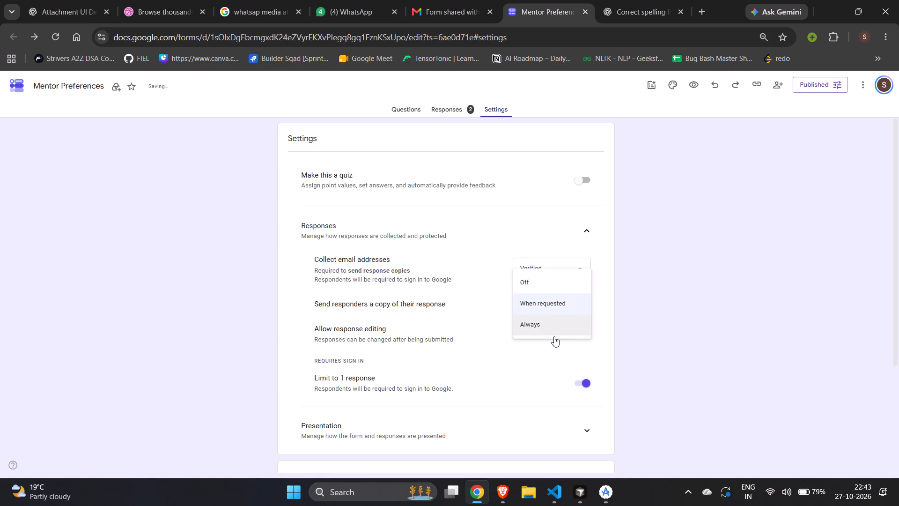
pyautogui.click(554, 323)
# Examine the form's remaining settings, including the response limit, Presentation, Form defaults and Question defaults.
pyautogui.scroll(-1, 498, 356)
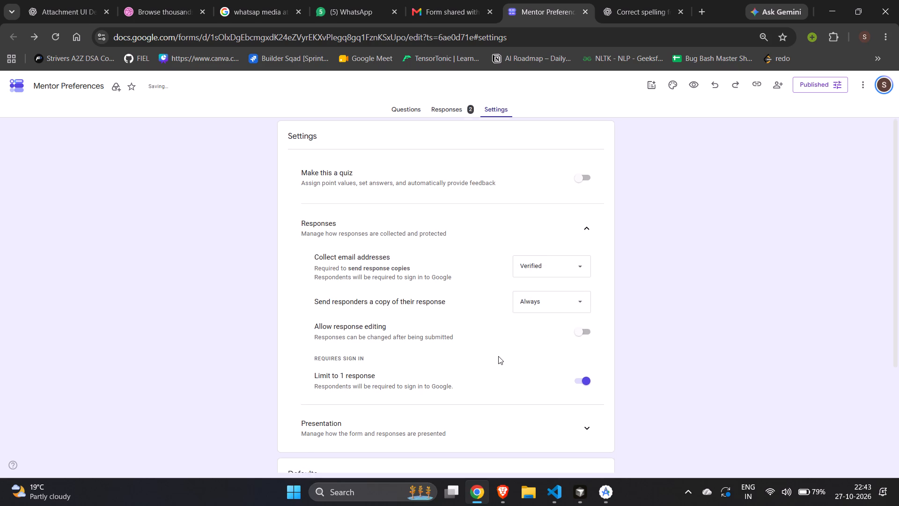
pyautogui.scroll(-1, 498, 356)
pyautogui.click(584, 396)
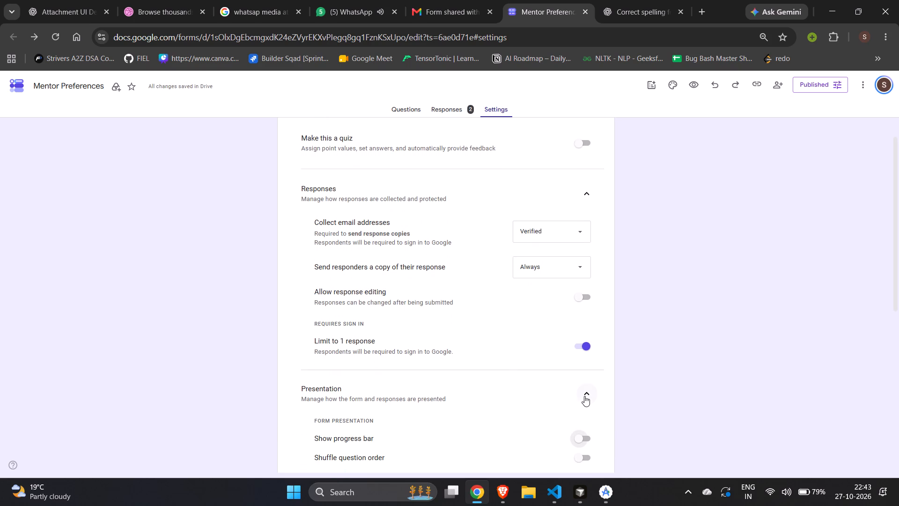
pyautogui.scroll(-4, 485, 388)
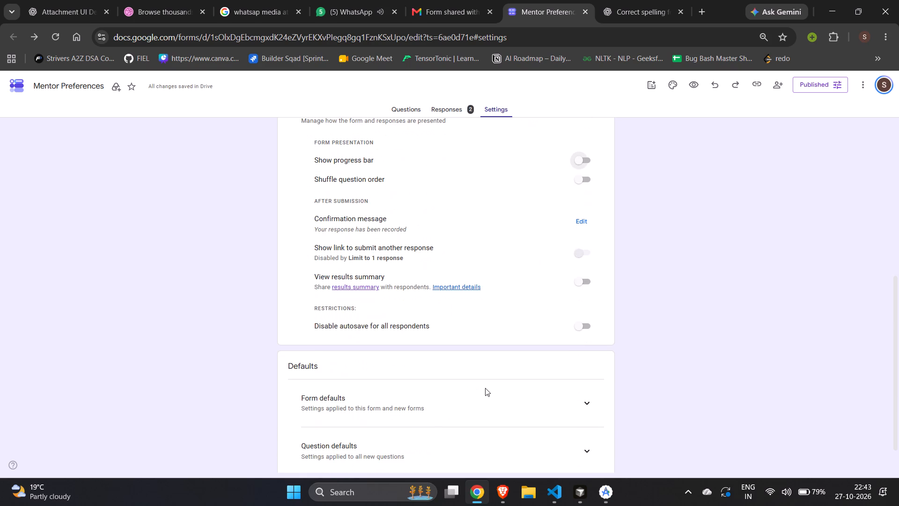
pyautogui.scroll(1, 485, 388)
pyautogui.scroll(-1, 485, 388)
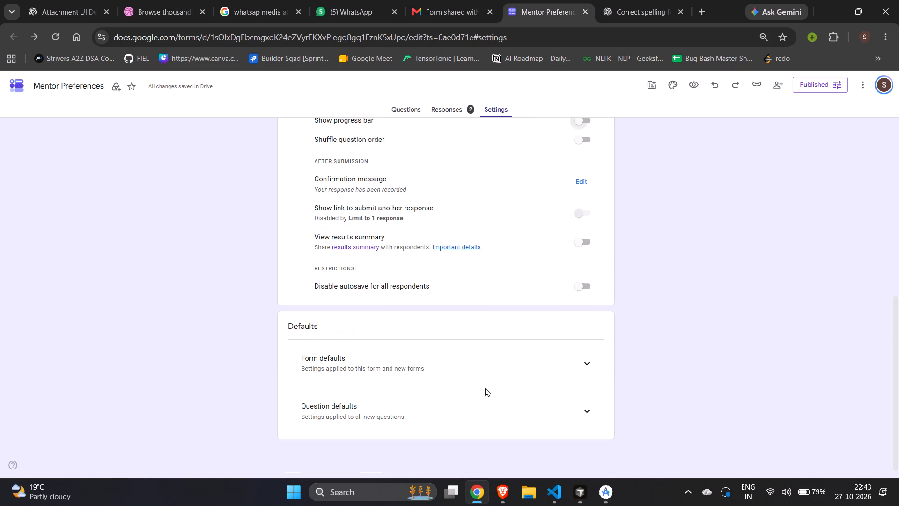
pyautogui.scroll(-1, 485, 388)
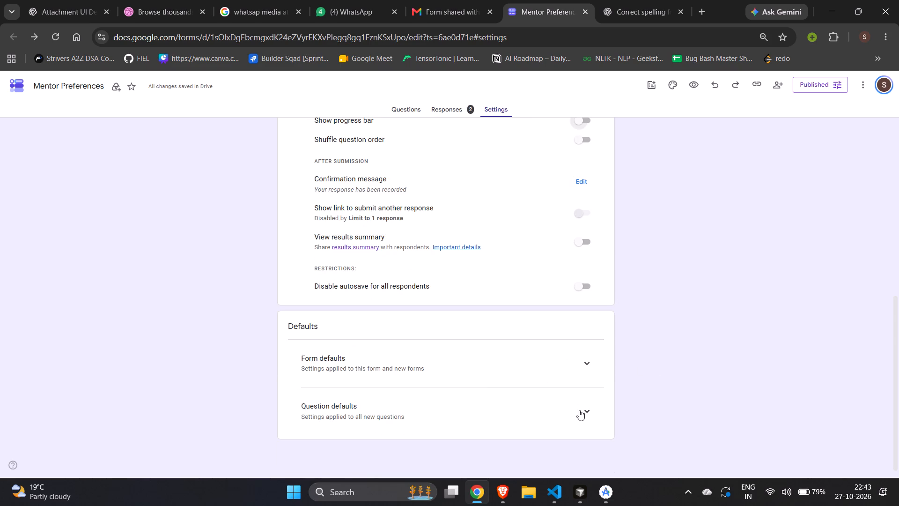
pyautogui.click(582, 413)
pyautogui.scroll(-2, 582, 413)
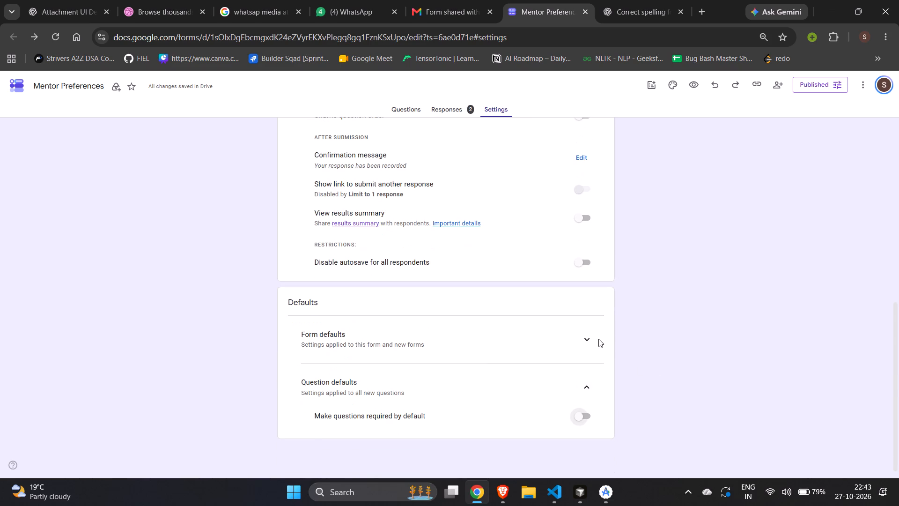
pyautogui.click(590, 338)
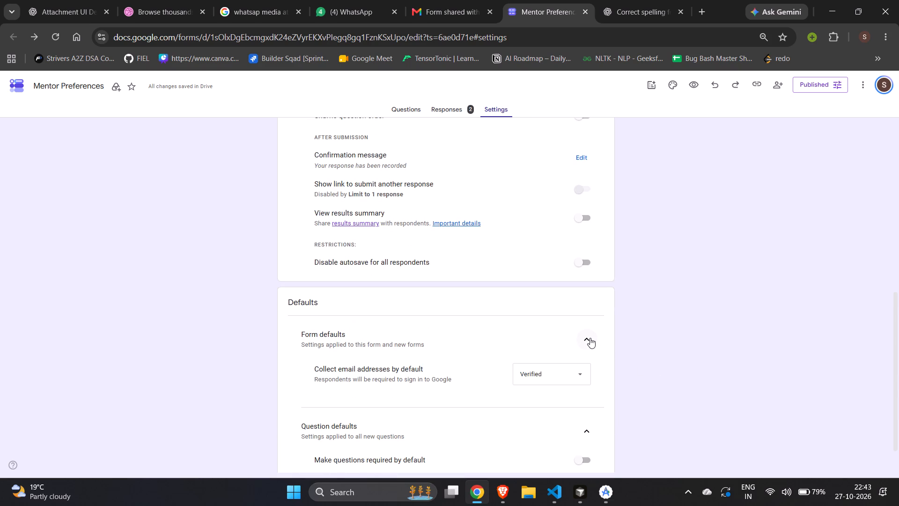
pyautogui.scroll(10, 454, 391)
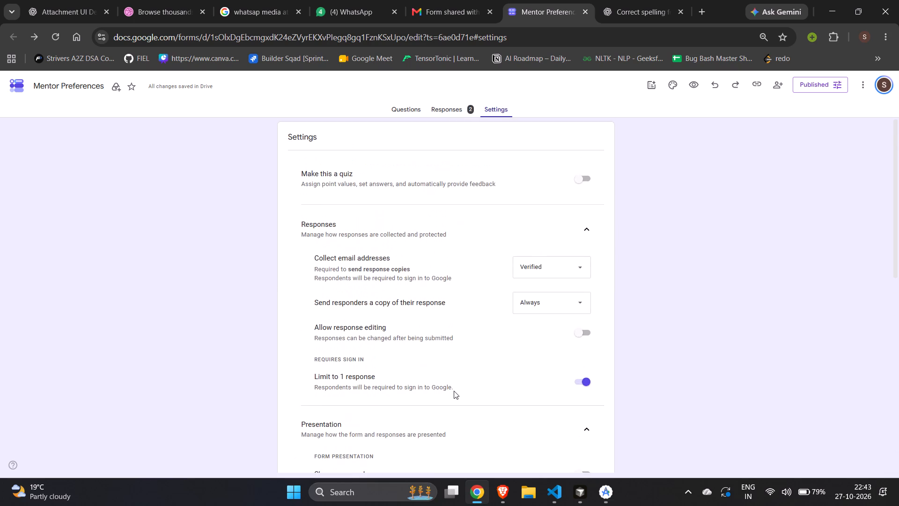
# Check the form's published options for the response status and responder access, and close them without saving.
pyautogui.click(808, 83)
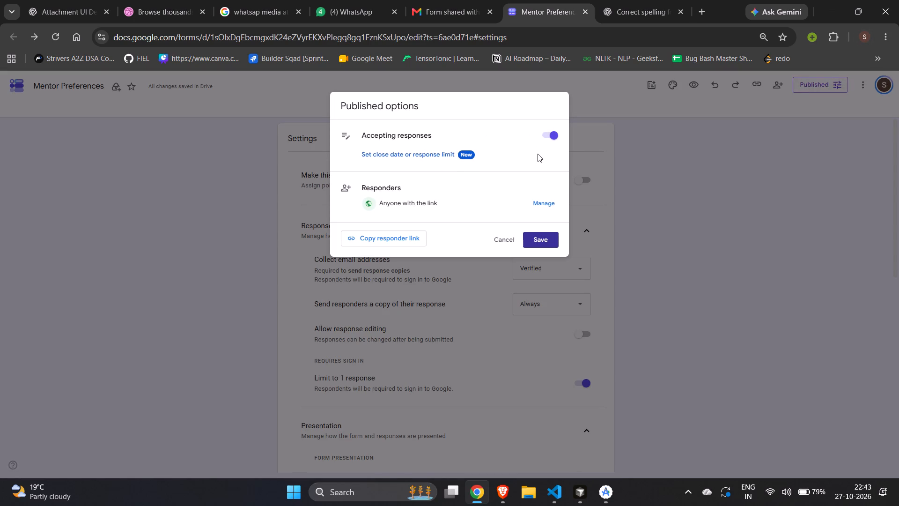
pyautogui.press('F6')
pyautogui.press('F6')
pyautogui.press('F6')
pyautogui.press('F6')
pyautogui.press('F6')
pyautogui.press('F6')
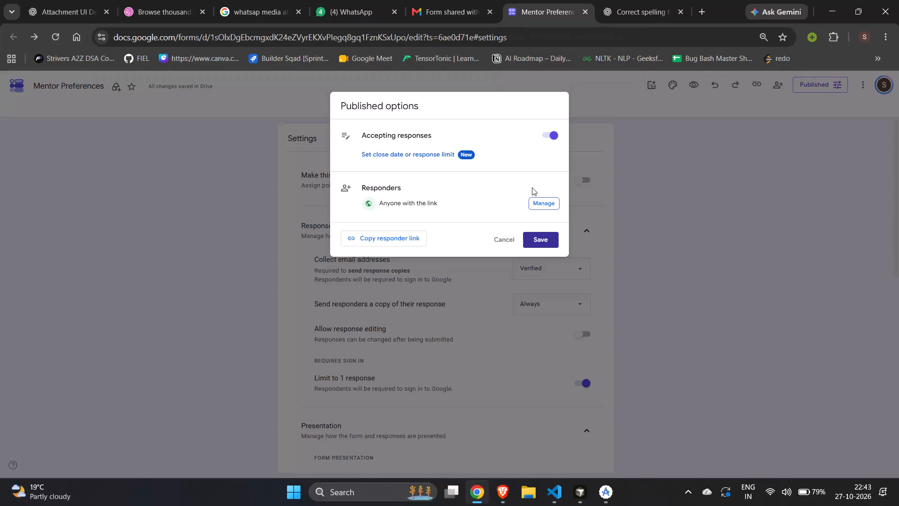
pyautogui.click(508, 240)
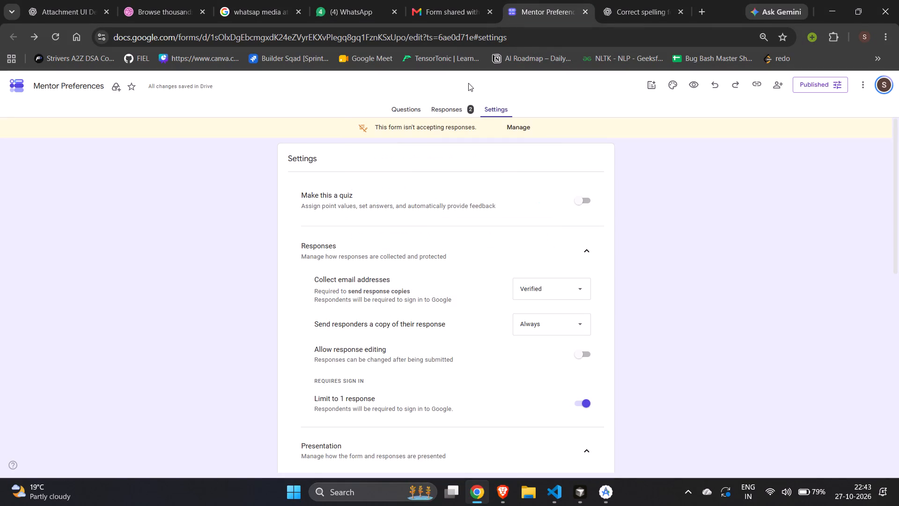
# Turn accepting responses back on for the Mentor Preferences form and save the published options.
pyautogui.click(523, 124)
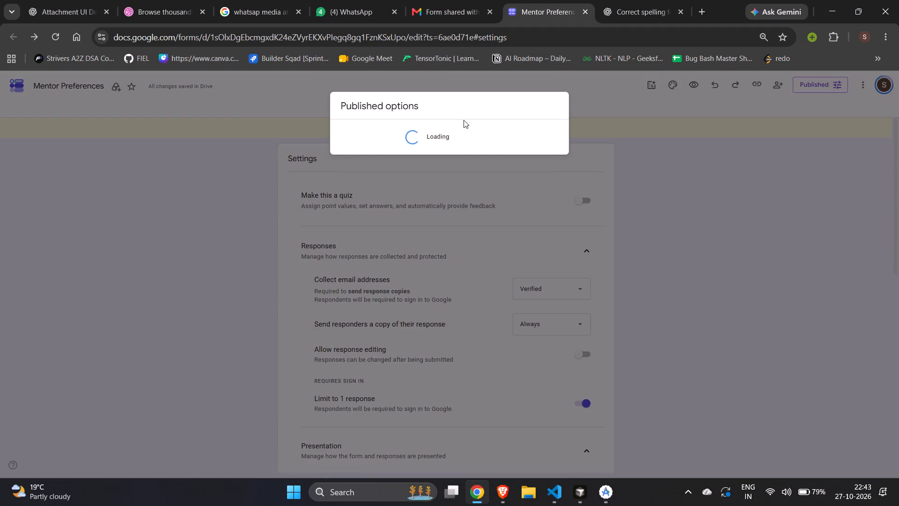
pyautogui.click(545, 136)
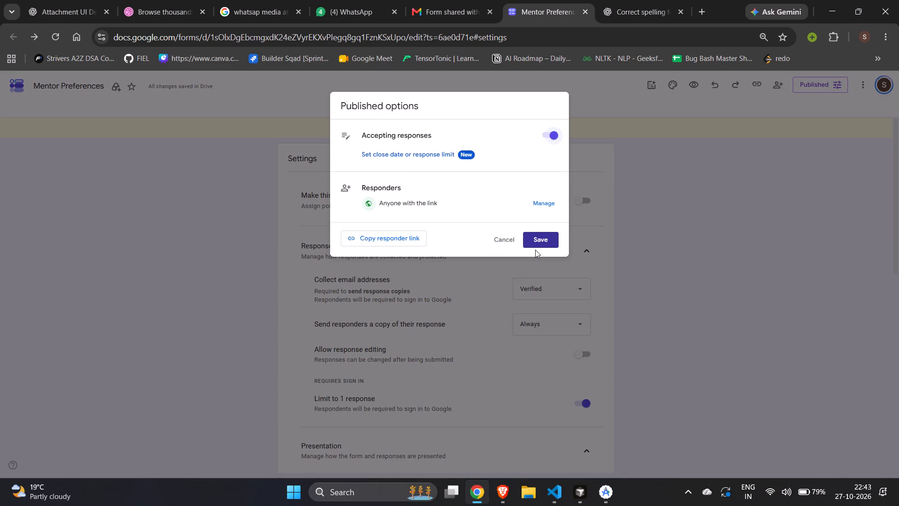
pyautogui.click(536, 242)
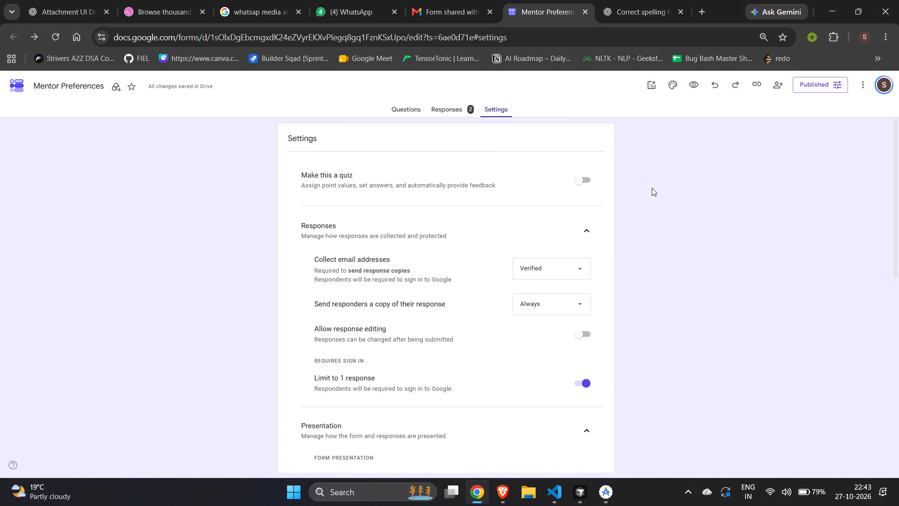
# Reload the form's settings page and recheck its published options, closing them without changes.
pyautogui.hotkey('ctrl', 'r')
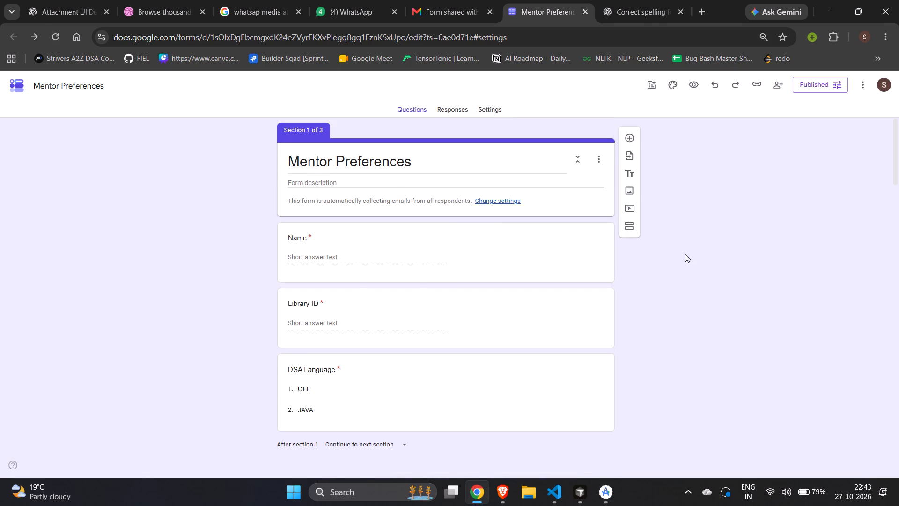
pyautogui.click(692, 285)
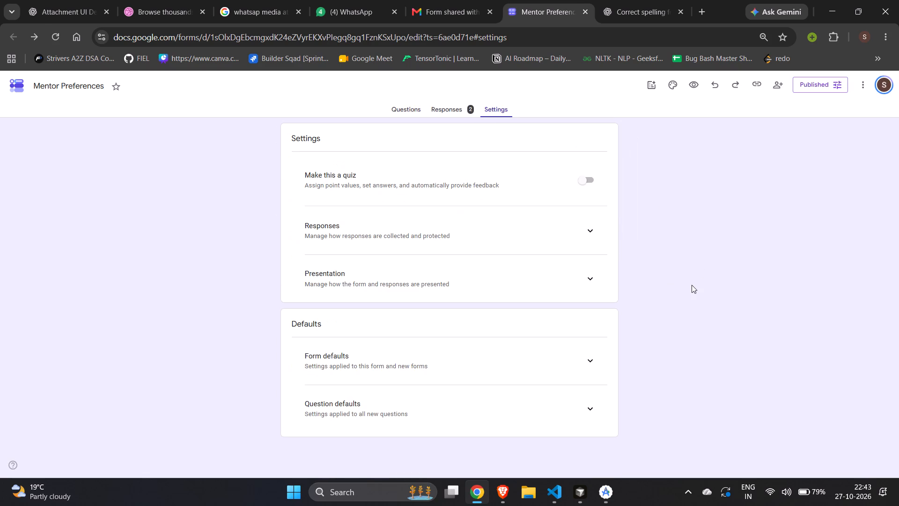
pyautogui.hotkey('ctrl', 'r')
pyautogui.click(815, 84)
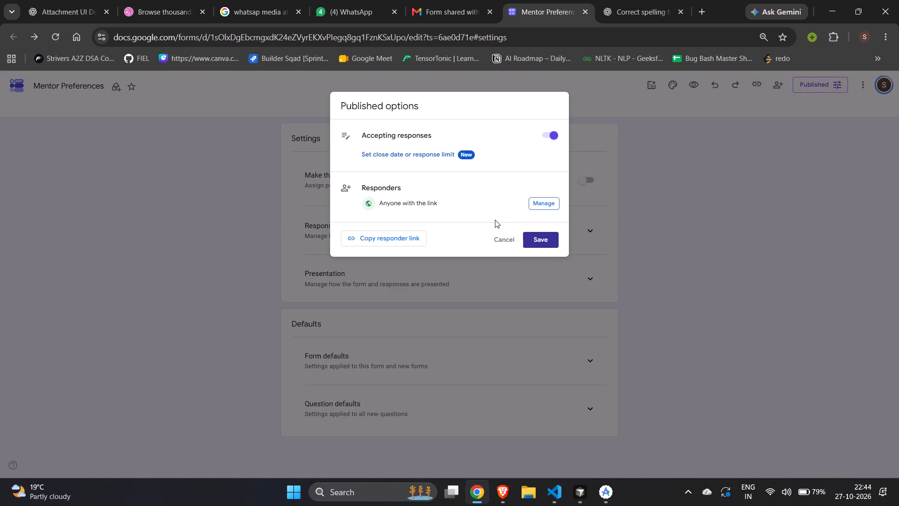
pyautogui.click(492, 239)
pyautogui.click(686, 223)
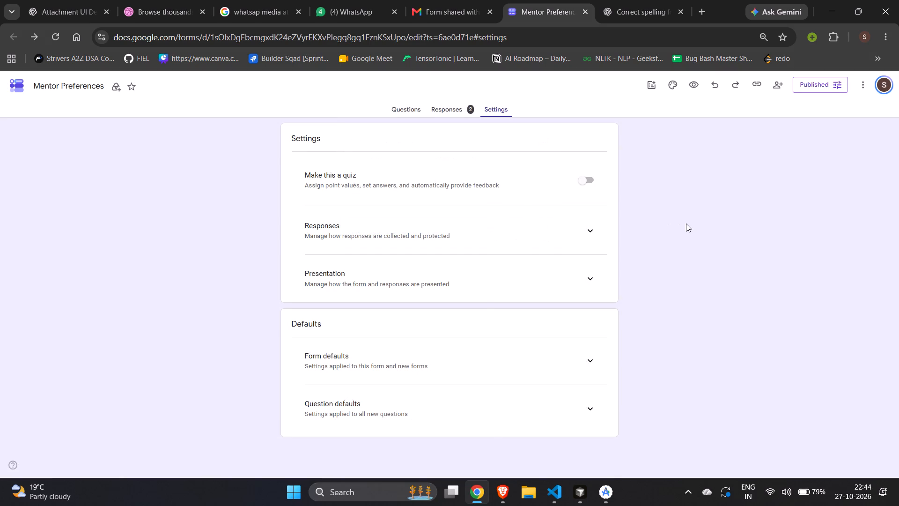
# Check which Google account is signed in to the form, and close the account details.
pyautogui.click(886, 82)
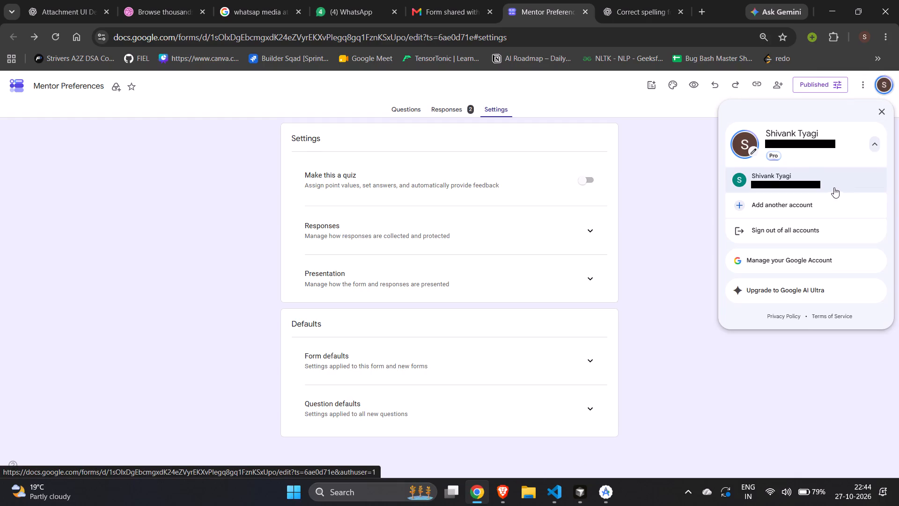
pyautogui.click(668, 190)
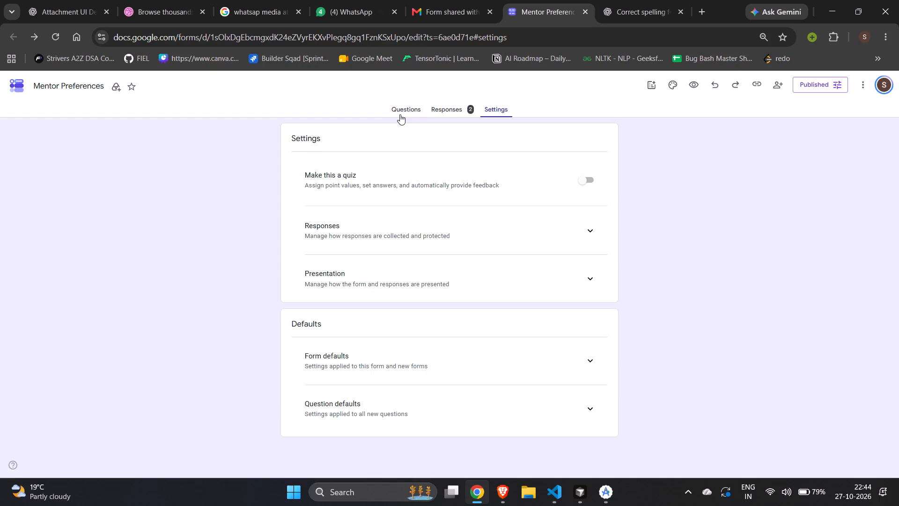
# Examine the form's response summary, from the respondent list down to the JAVA Mentors and C++ Mentors preferences.
pyautogui.click(444, 113)
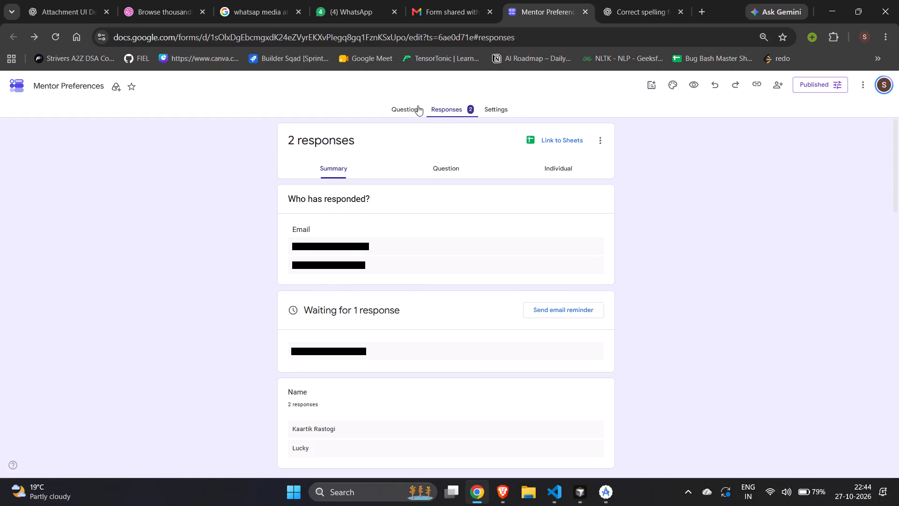
pyautogui.scroll(-3, 418, 105)
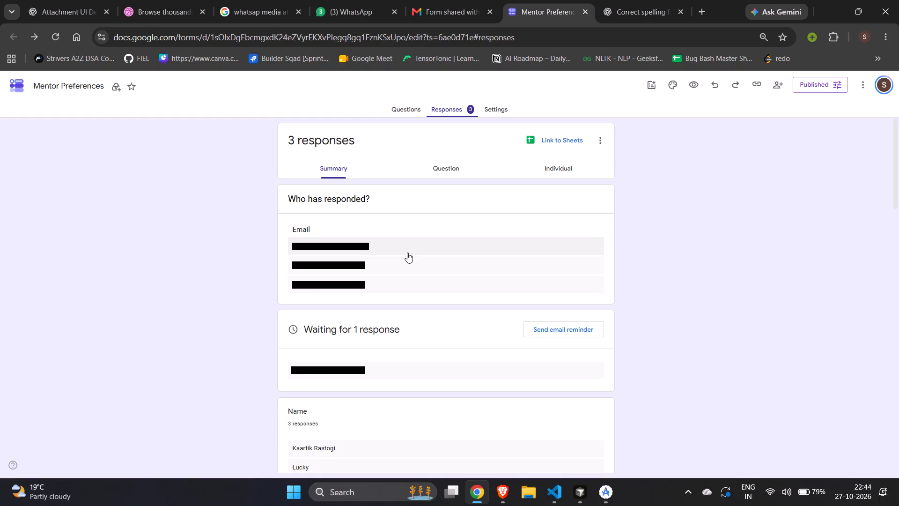
pyautogui.scroll(-5, 407, 253)
pyautogui.scroll(1, 407, 253)
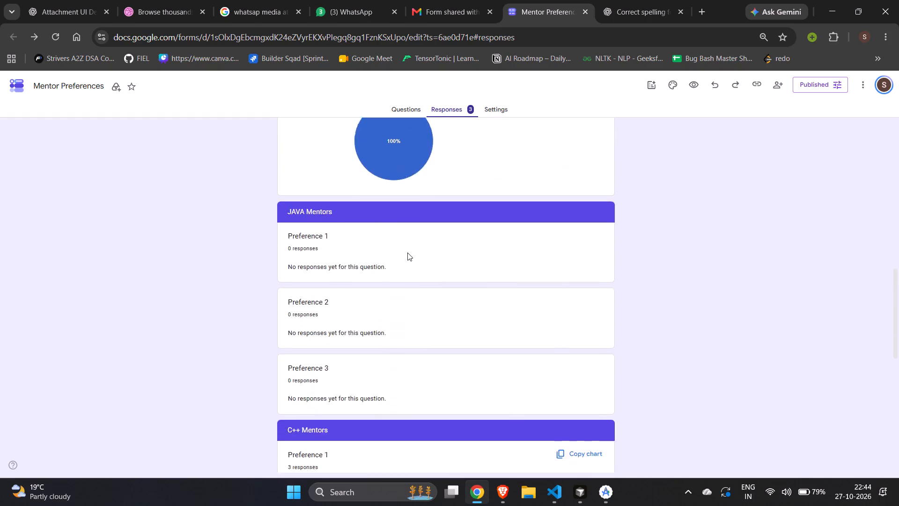
pyautogui.scroll(2, 407, 253)
pyautogui.scroll(-4, 407, 253)
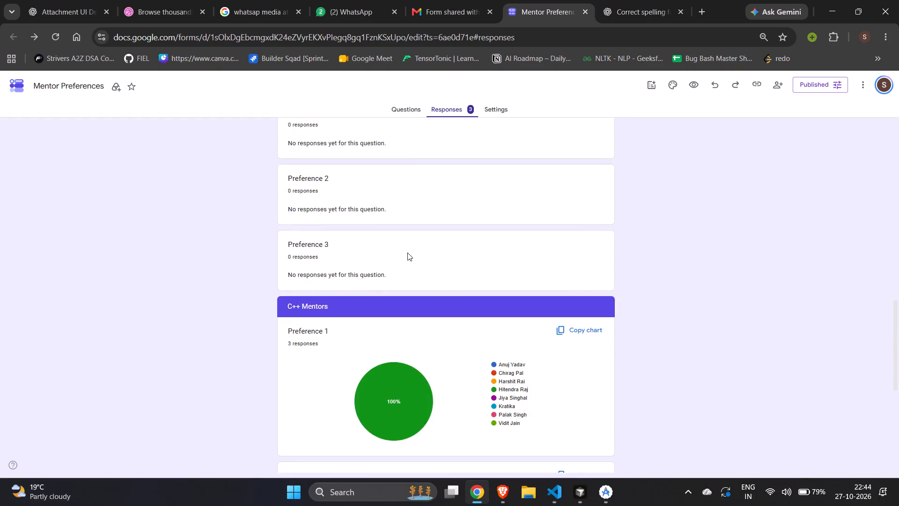
# Examine the C++ Mentors preference charts in the response summary, and return to the list of respondents.
pyautogui.scroll(-2, 407, 253)
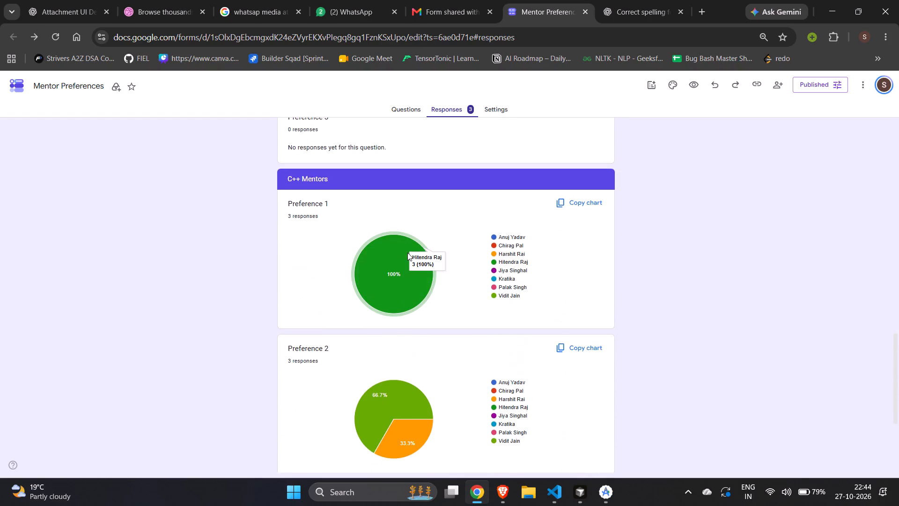
pyautogui.scroll(-2, 407, 253)
pyautogui.scroll(1, 407, 253)
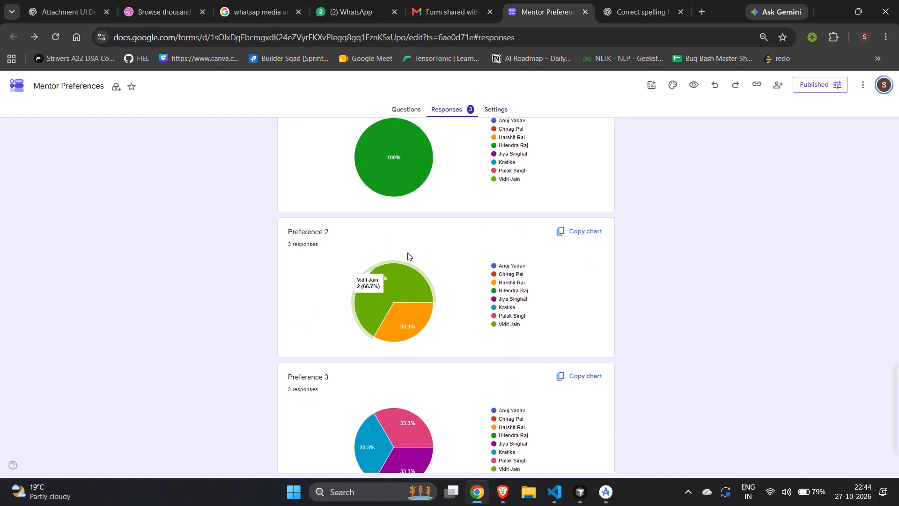
pyautogui.scroll(1, 407, 253)
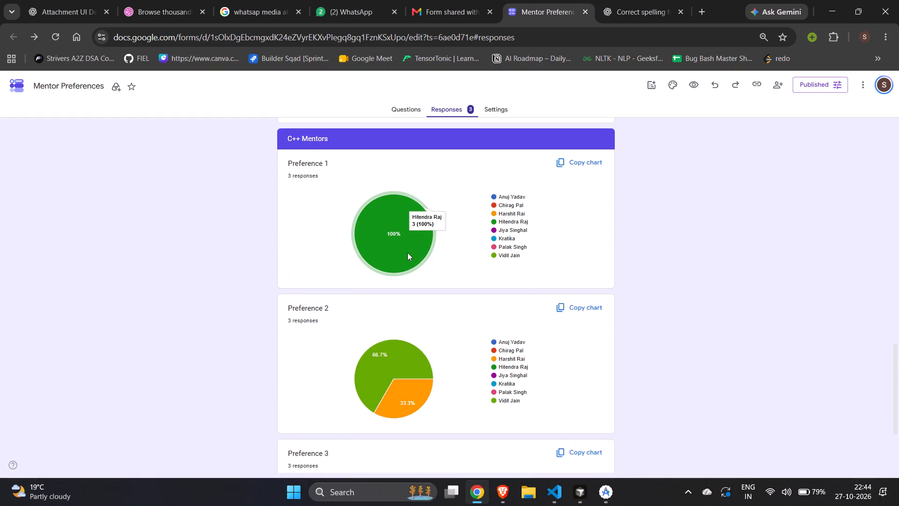
pyautogui.click(396, 261)
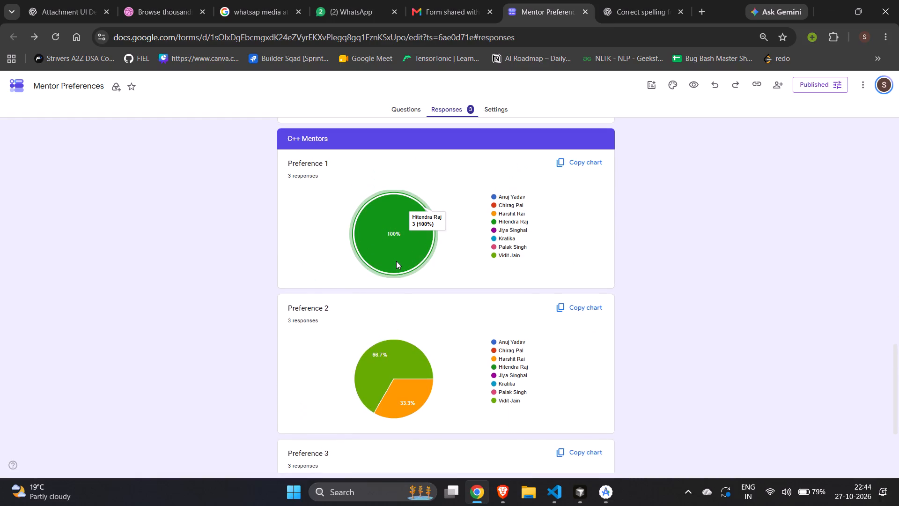
pyautogui.scroll(12, 420, 293)
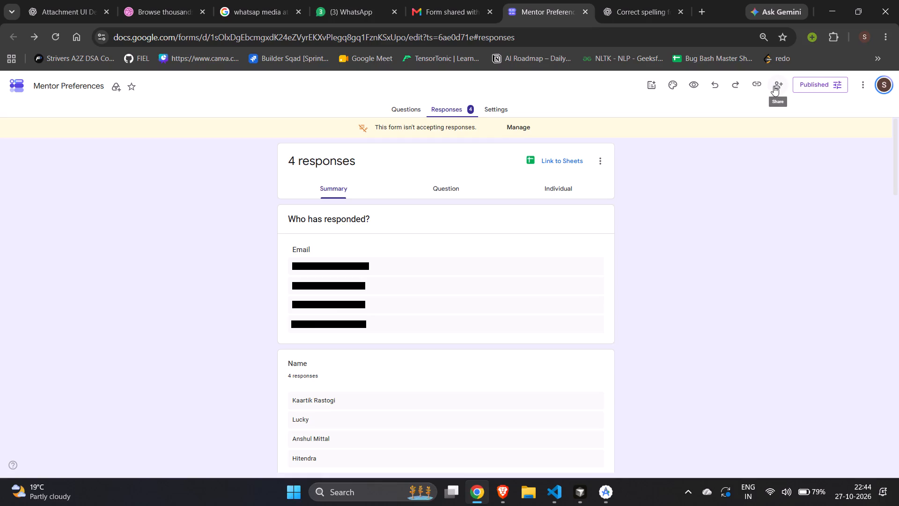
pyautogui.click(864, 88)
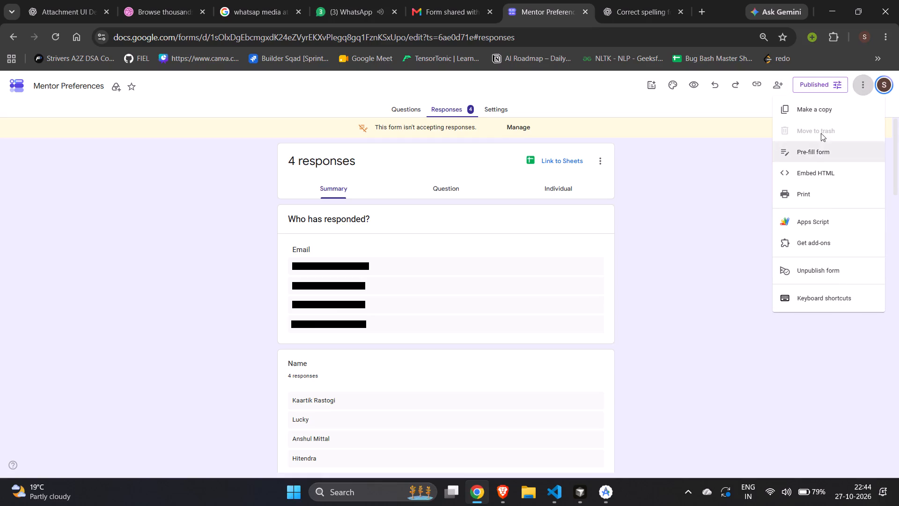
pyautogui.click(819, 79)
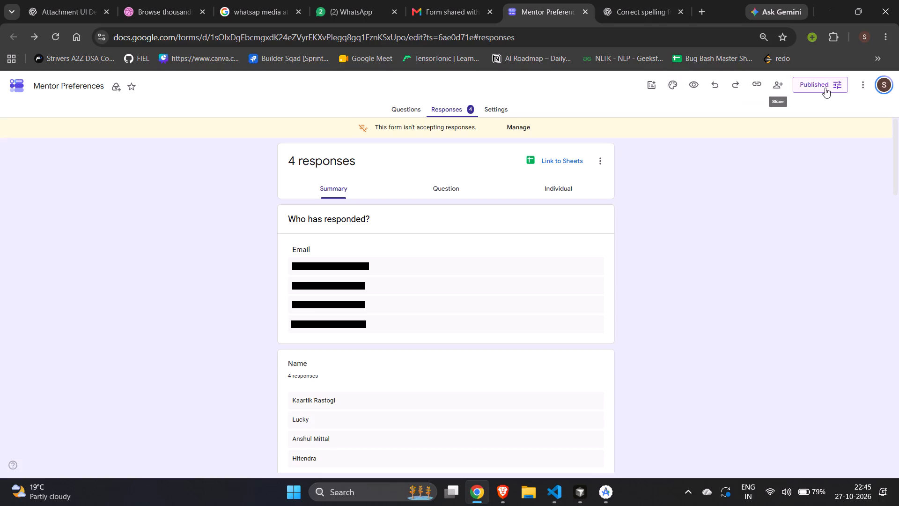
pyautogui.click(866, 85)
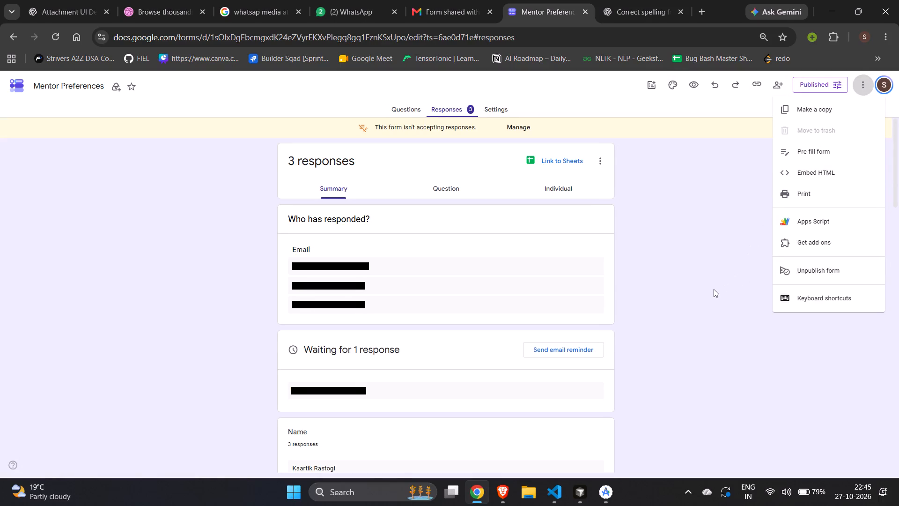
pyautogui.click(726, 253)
# Open the sharing settings of the Mentor Preferences form.
pyautogui.click(781, 79)
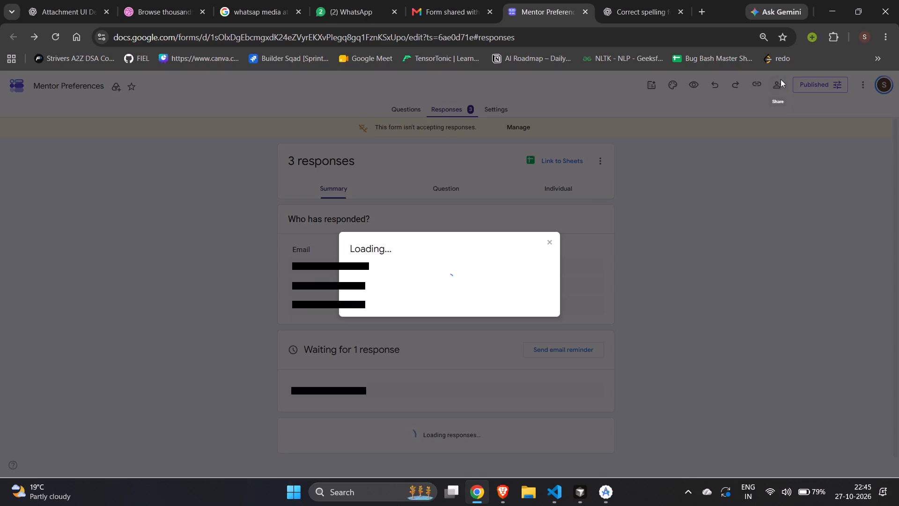
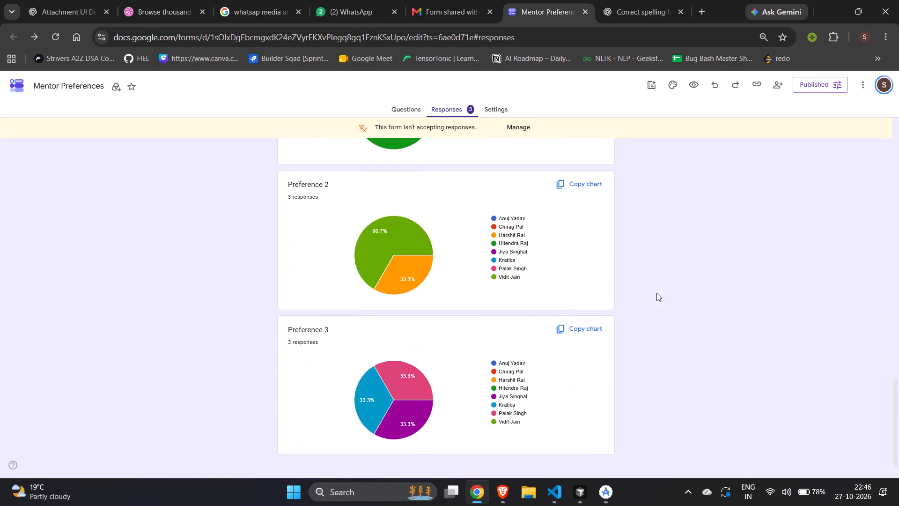
# Set sending responders a copy of their response to Off in the form's response settings.
pyautogui.click(494, 112)
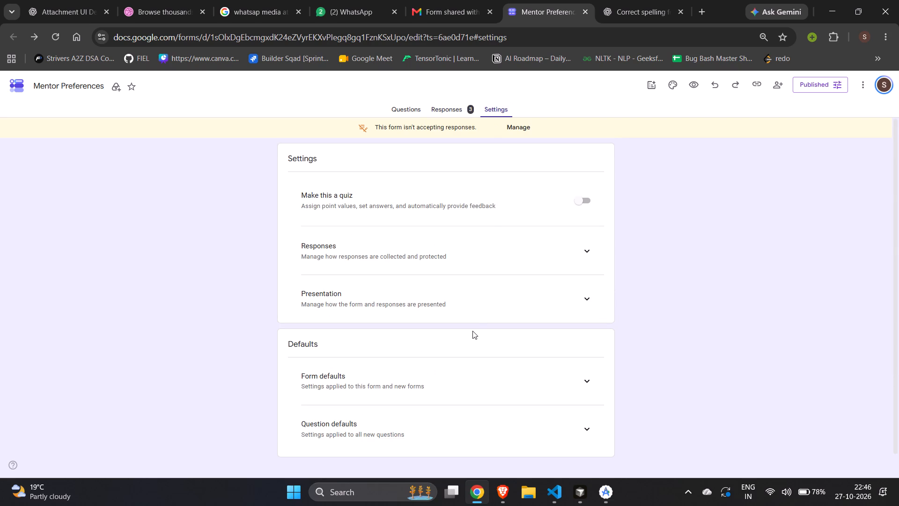
pyautogui.scroll(-1, 472, 331)
pyautogui.click(577, 235)
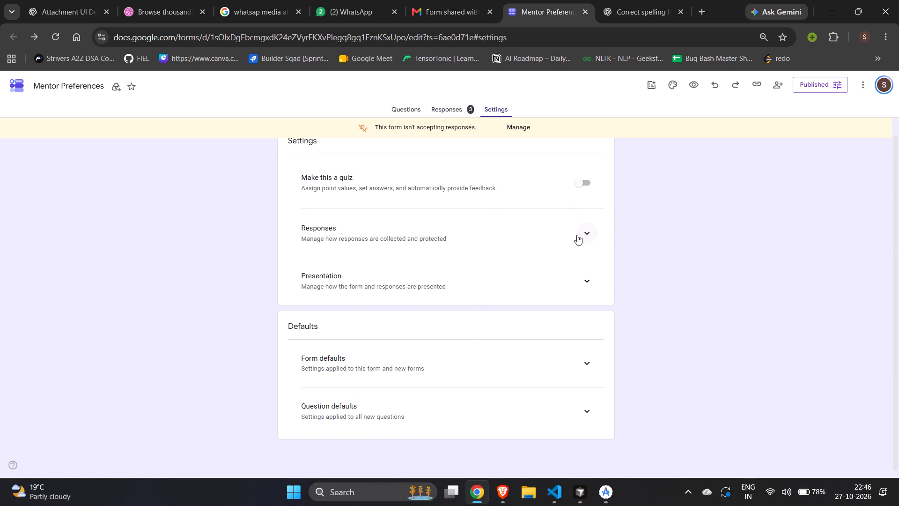
pyautogui.click(544, 309)
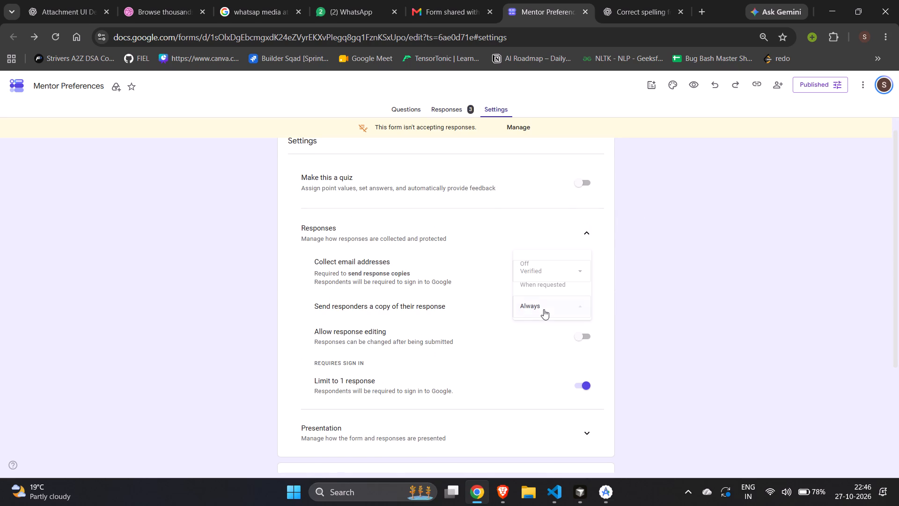
pyautogui.click(543, 266)
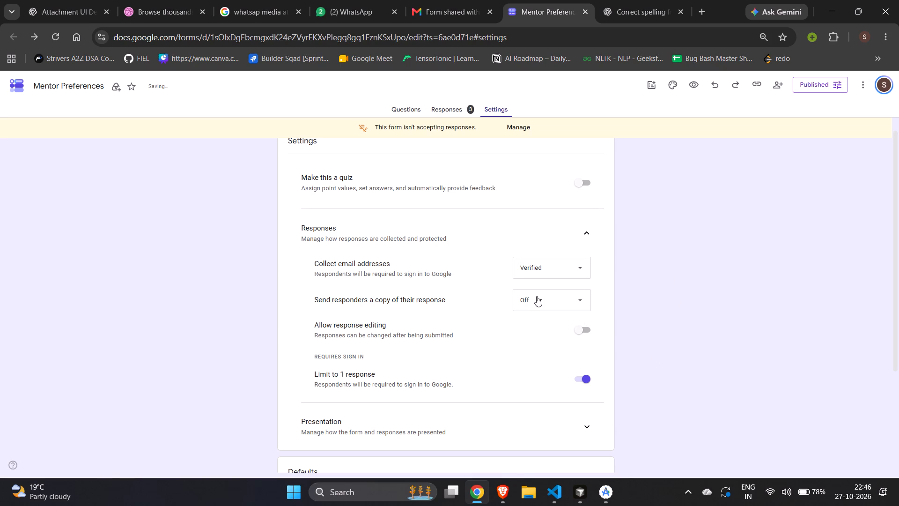
# Examine the form's response collection settings and the Presentation and Defaults sections for anything that blocks responses.
pyautogui.scroll(-1, 537, 296)
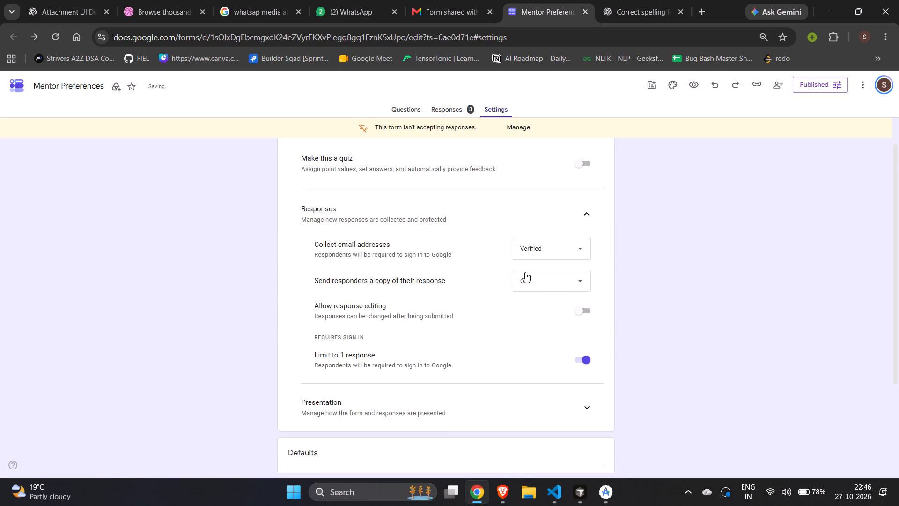
pyautogui.scroll(-1, 490, 300)
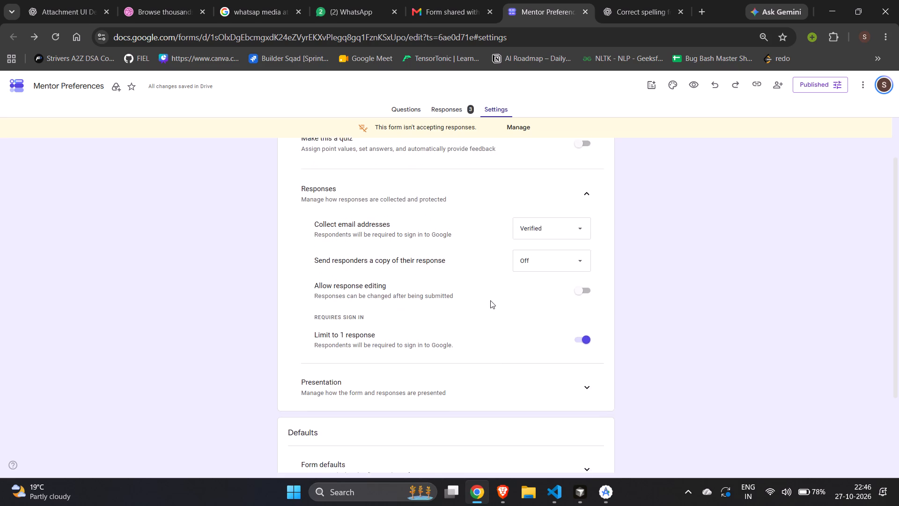
pyautogui.scroll(-2, 490, 300)
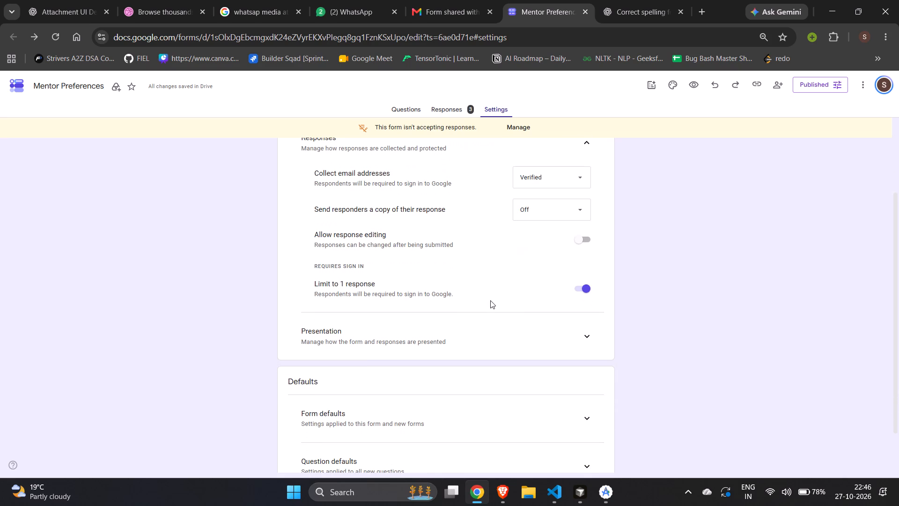
pyautogui.scroll(1, 490, 300)
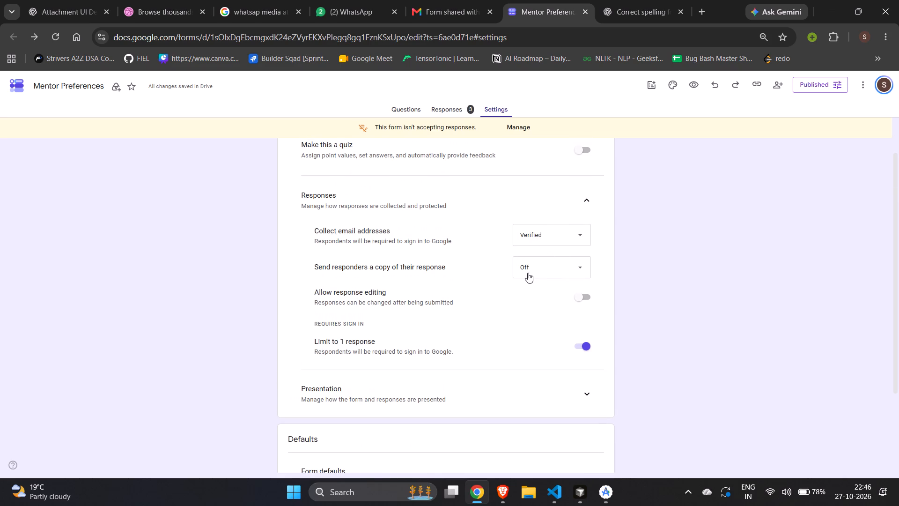
pyautogui.click(528, 273)
pyautogui.click(528, 273)
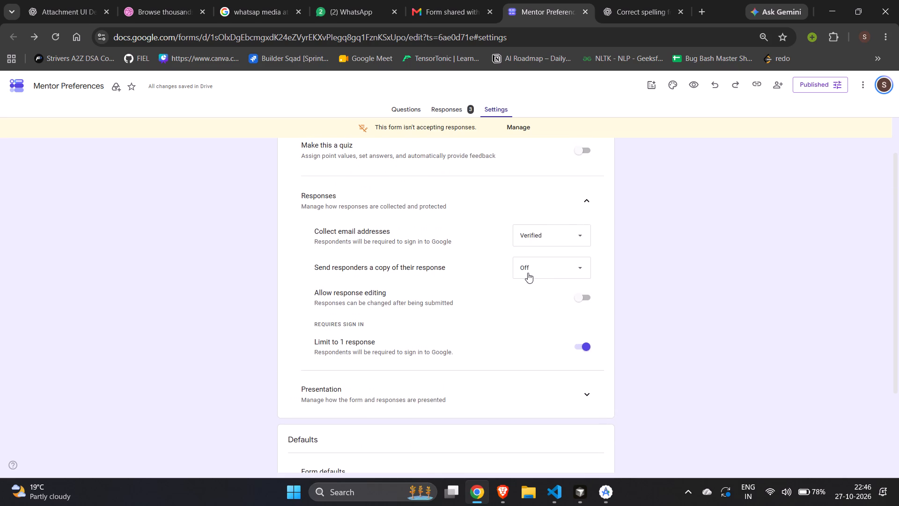
pyautogui.scroll(-2, 528, 273)
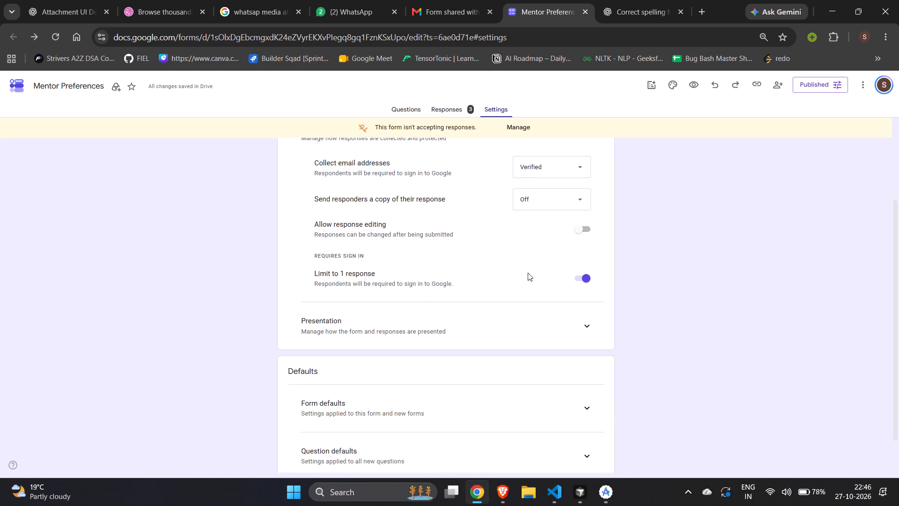
pyautogui.scroll(-1, 528, 273)
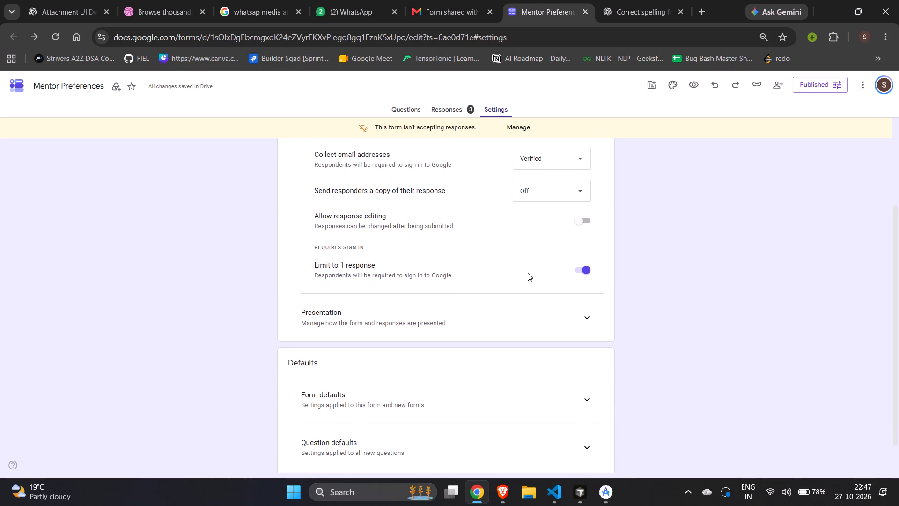
pyautogui.scroll(-1, 528, 273)
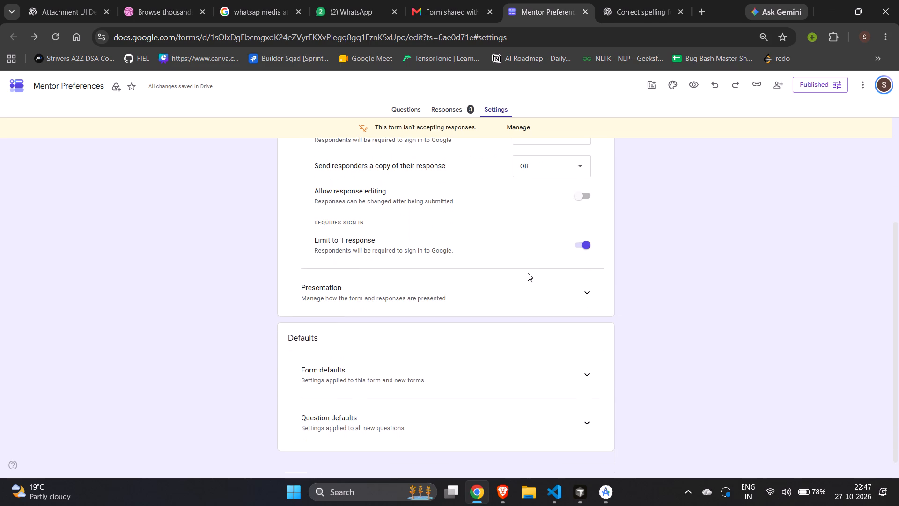
pyautogui.scroll(-4, 509, 334)
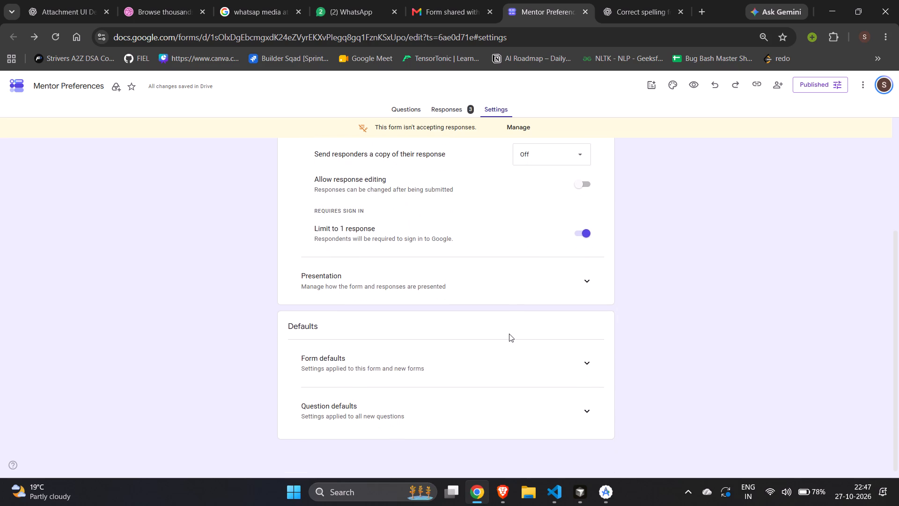
pyautogui.scroll(6, 509, 334)
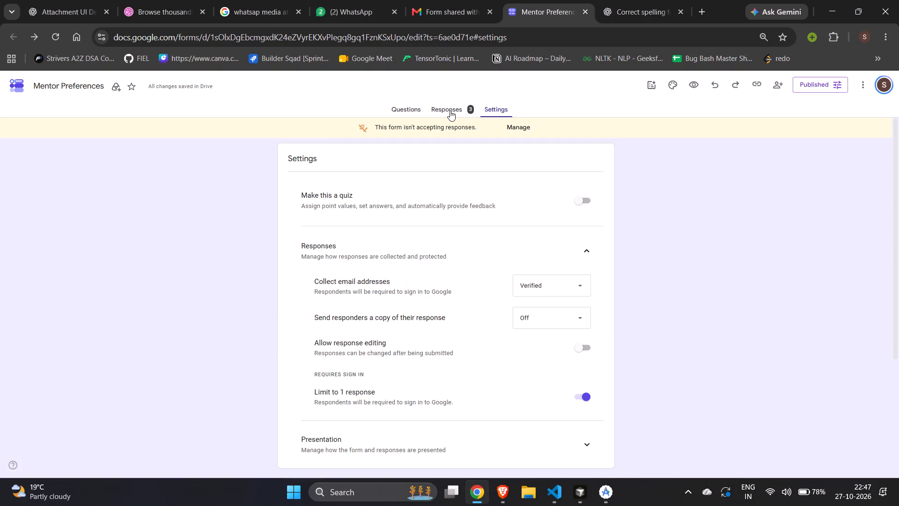
# Examine the form's response summary again, from the respondent list down to the last mentor preference chart.
pyautogui.click(450, 111)
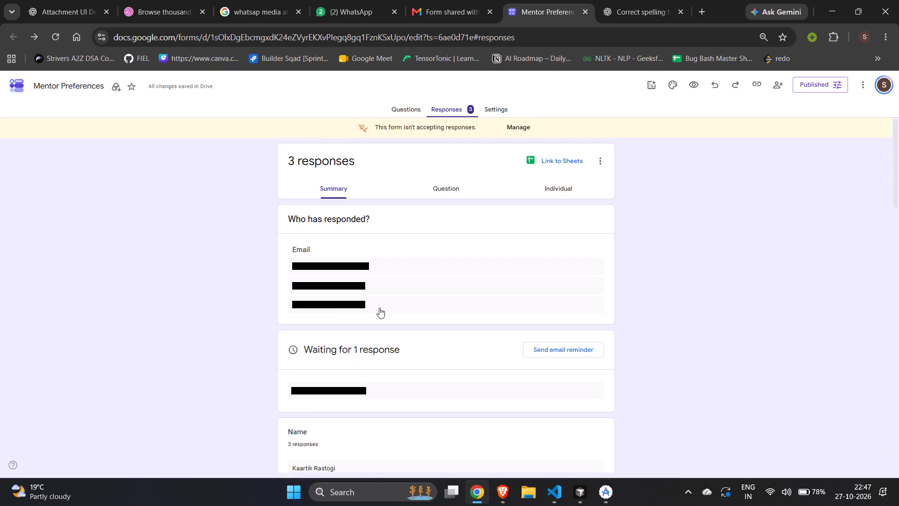
pyautogui.scroll(-1, 379, 308)
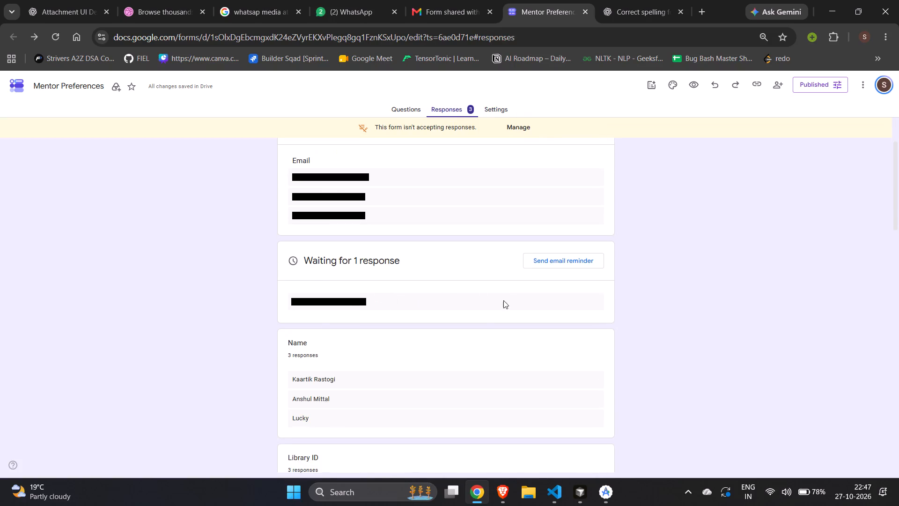
pyautogui.scroll(-4, 415, 298)
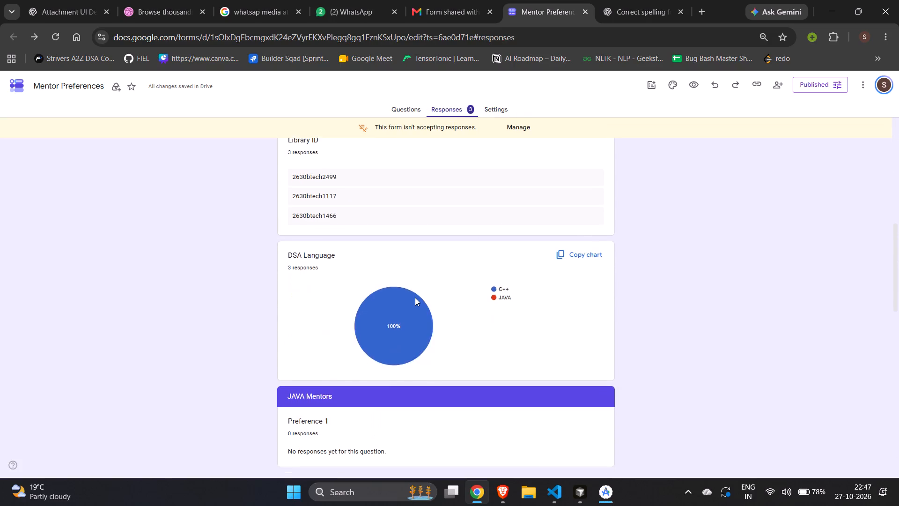
pyautogui.scroll(-11, 415, 298)
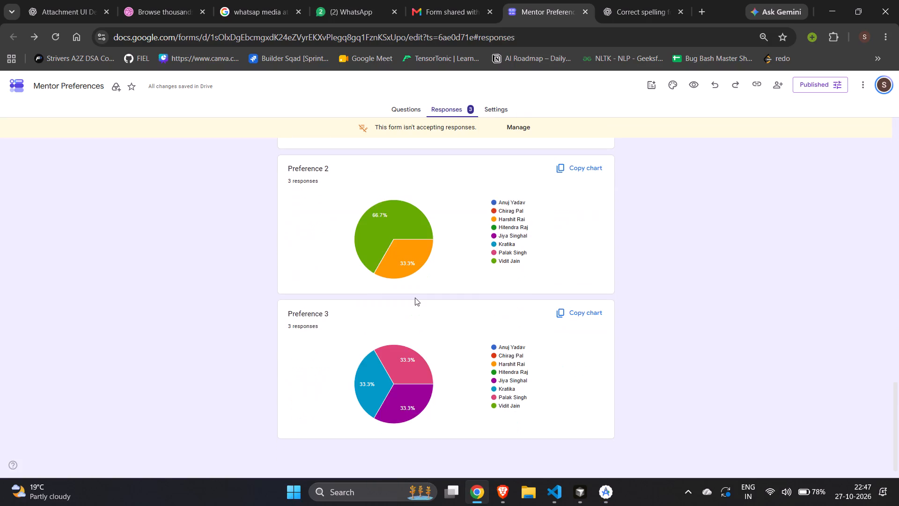
pyautogui.scroll(-7, 415, 298)
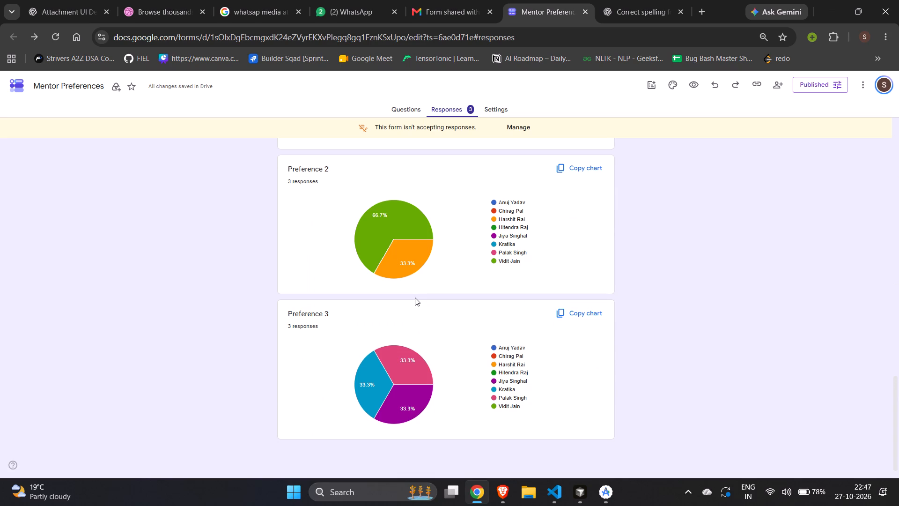
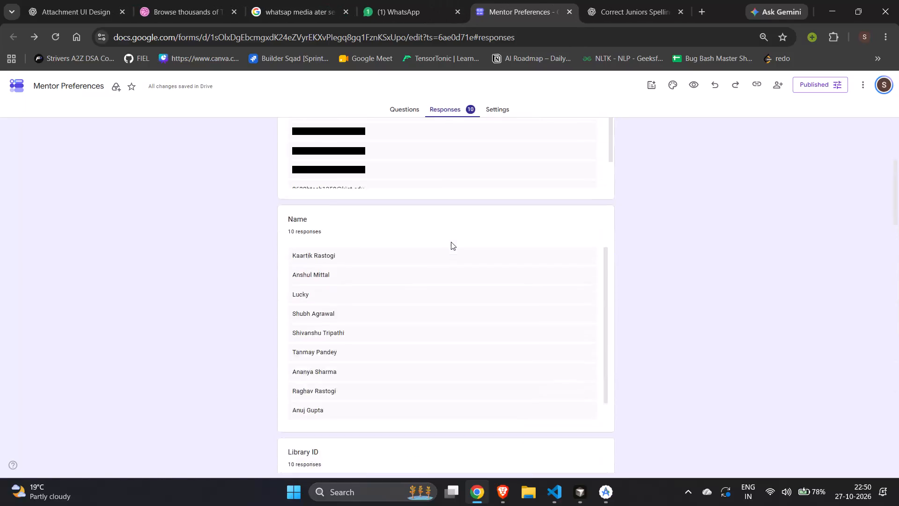
# Reload the Mentor Preferences form's responses page to check for new submissions.
pyautogui.scroll(8, 451, 242)
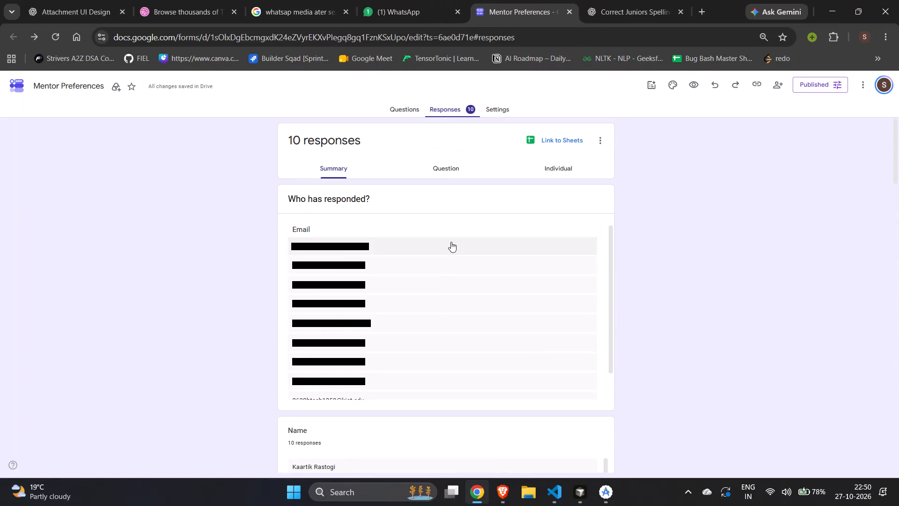